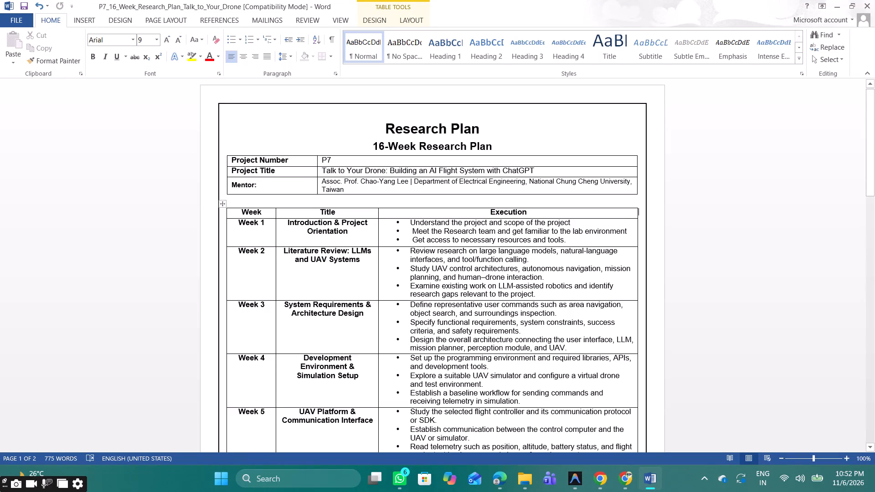
click(411, 245)
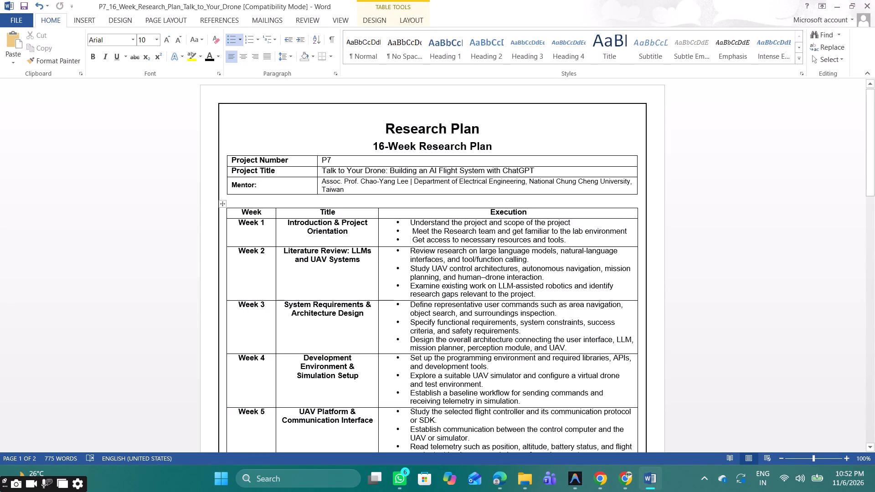
drag(408, 250, 537, 300)
key(ctrl+c)
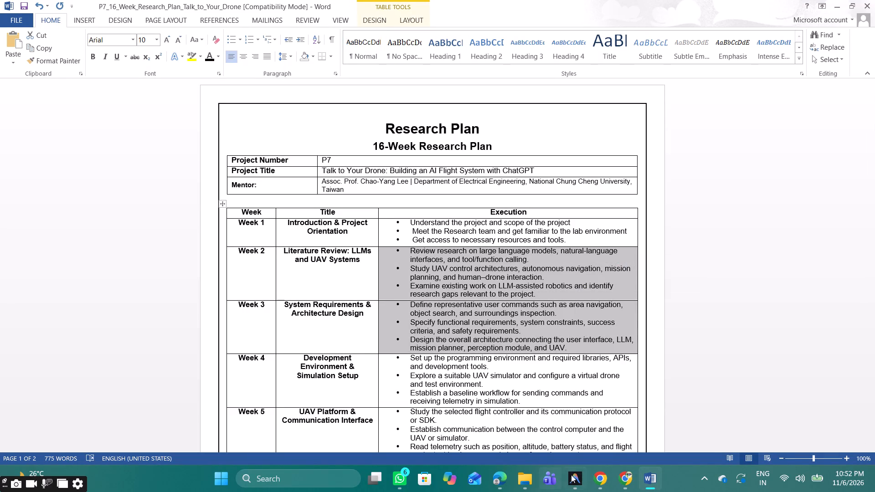
click(402, 253)
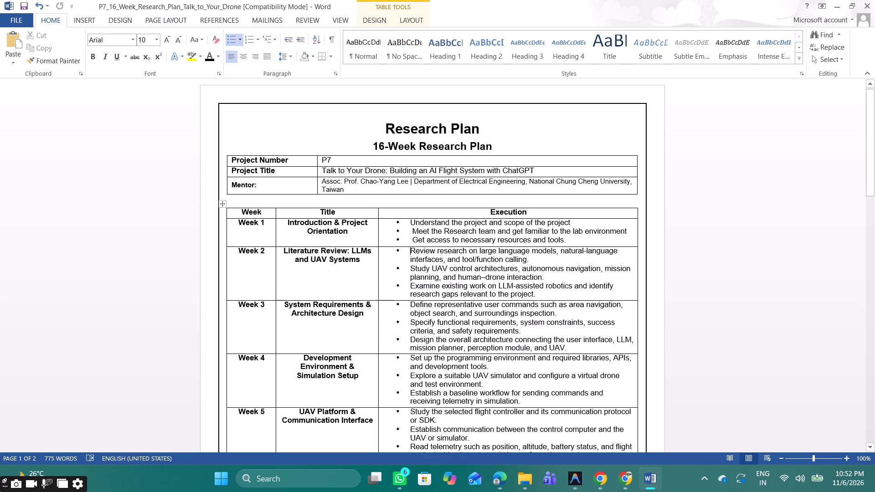
drag(407, 250, 476, 474)
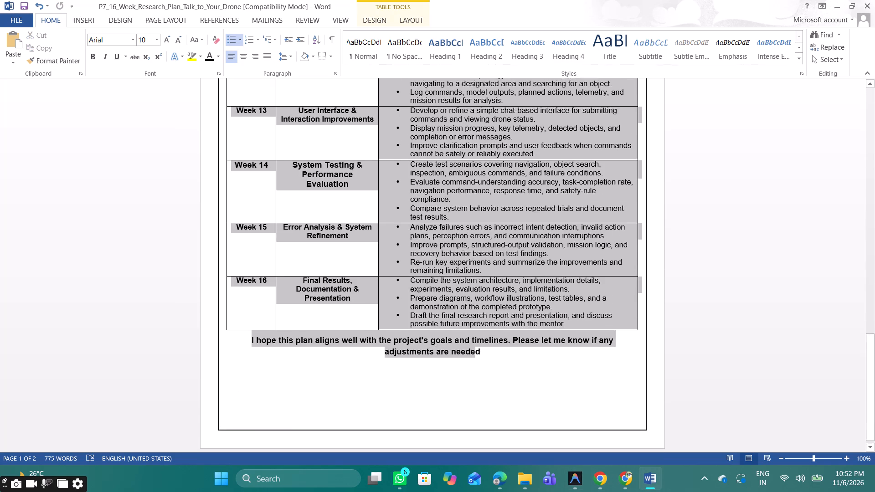
drag(476, 474, 565, 314)
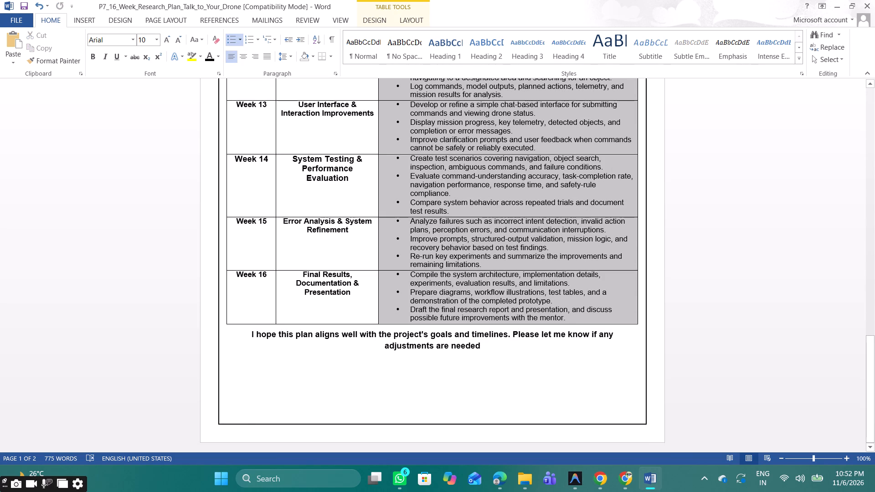
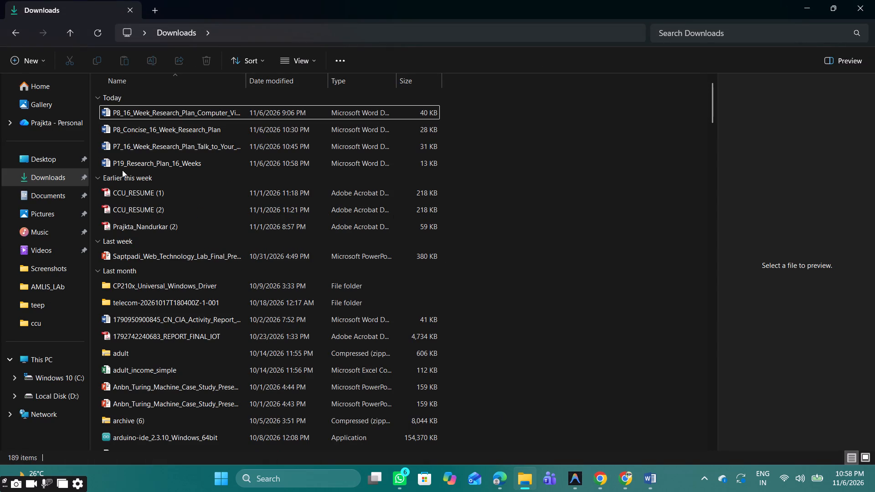
click(30, 188)
click(31, 179)
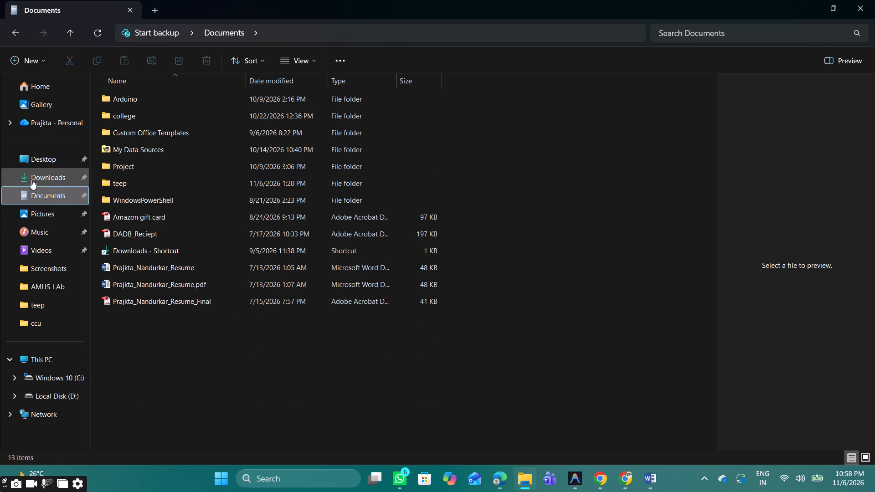
scroll(49, 140, up, 4)
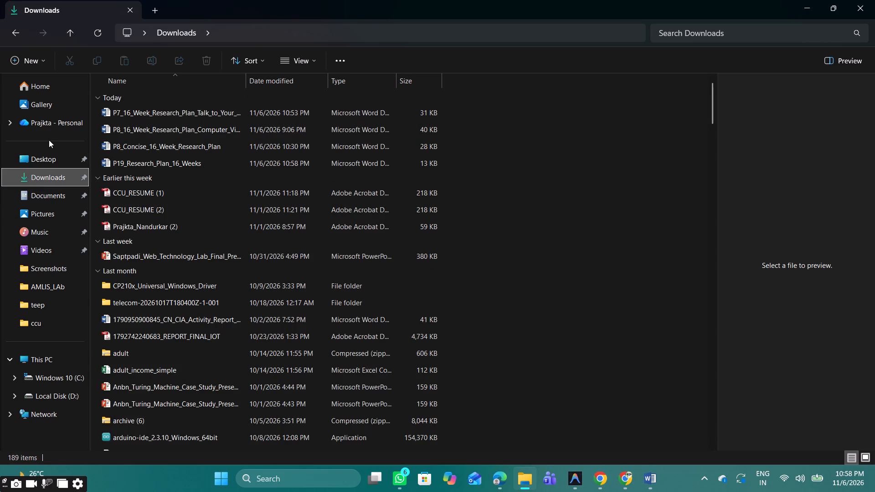
click(47, 84)
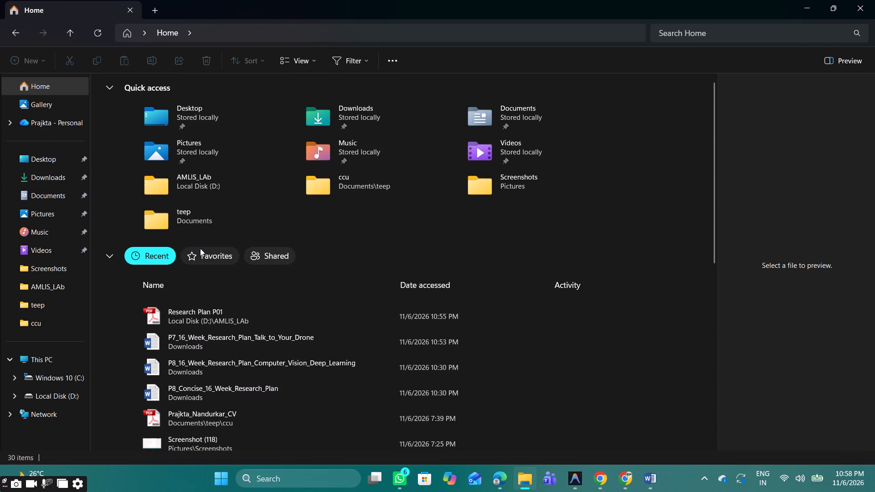
scroll(200, 248, down, 1)
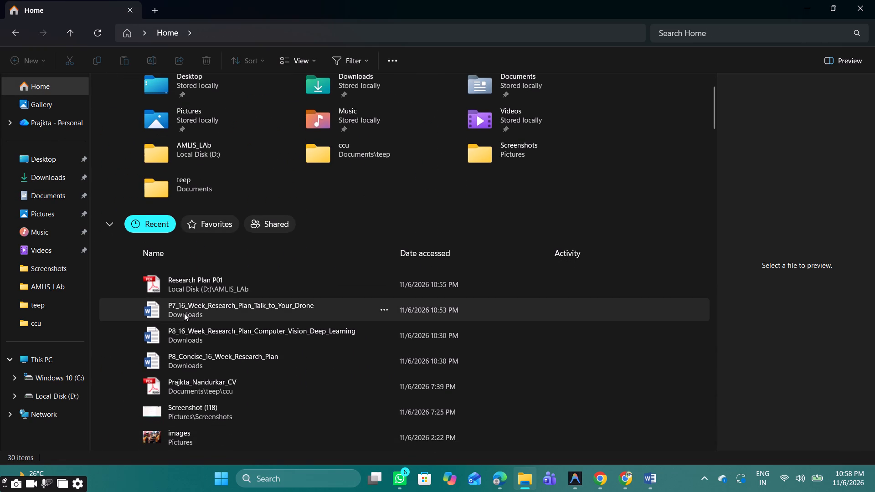
key(ctrl+r)
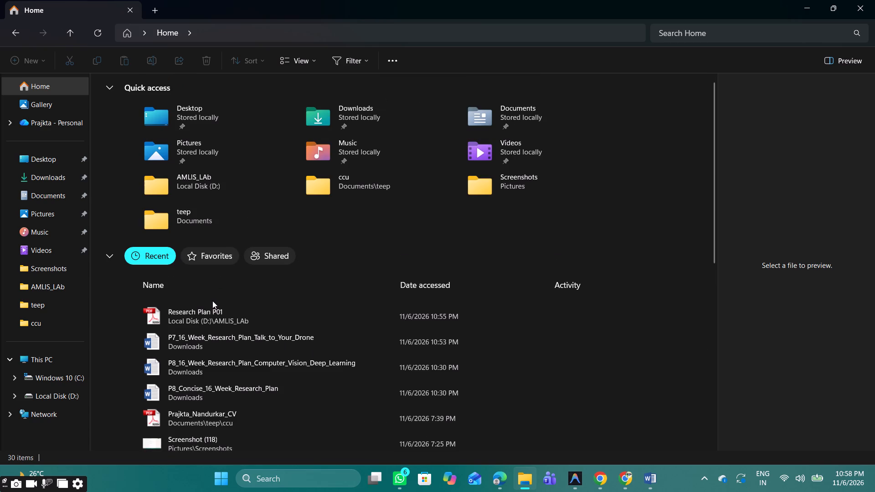
Return to Chrome, open the downloaded P19_Research_Plan_16_Weeks.docx in Word and enable editing.
click(591, 480)
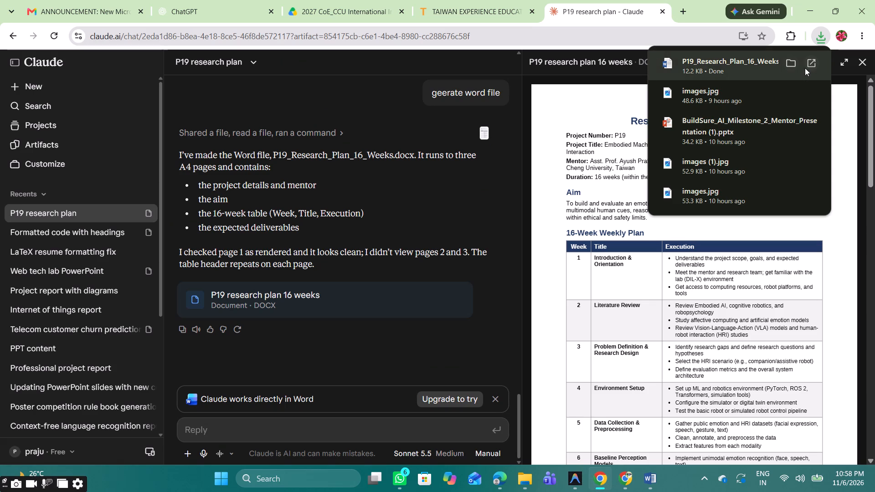
click(807, 67)
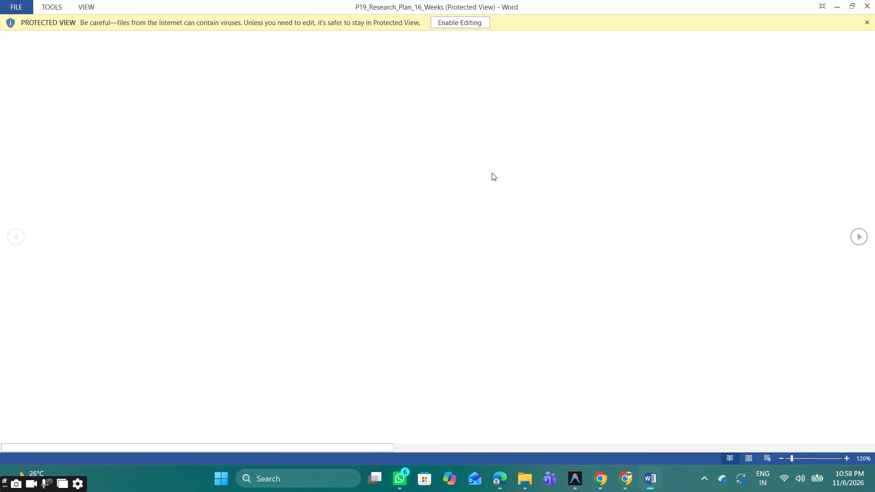
click(457, 19)
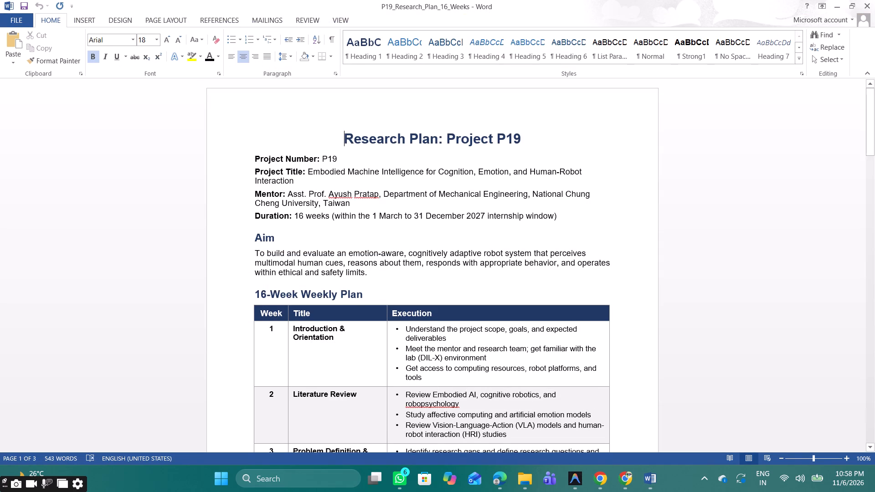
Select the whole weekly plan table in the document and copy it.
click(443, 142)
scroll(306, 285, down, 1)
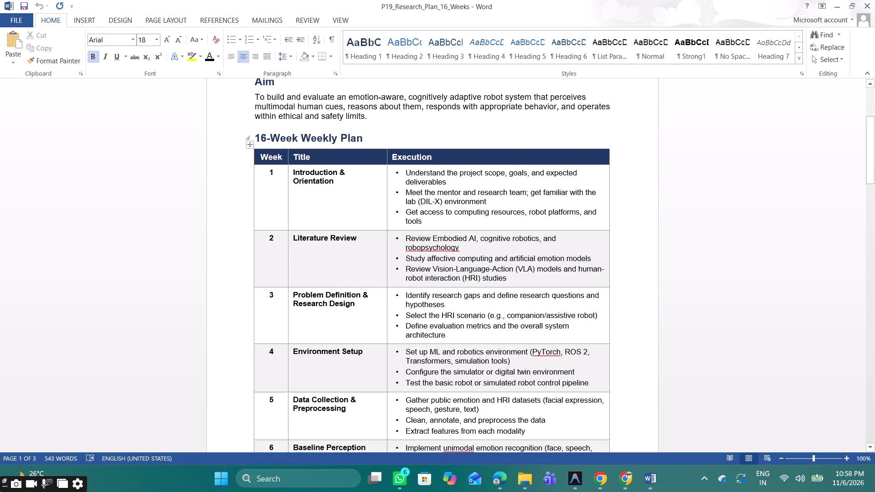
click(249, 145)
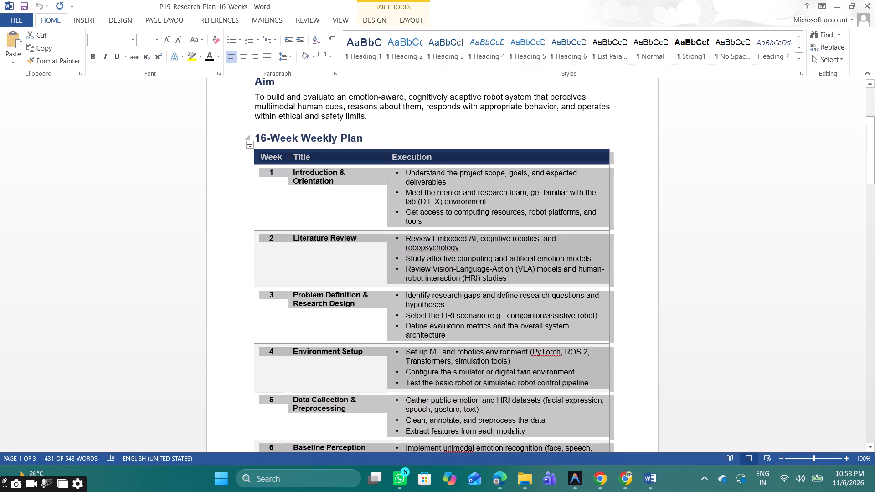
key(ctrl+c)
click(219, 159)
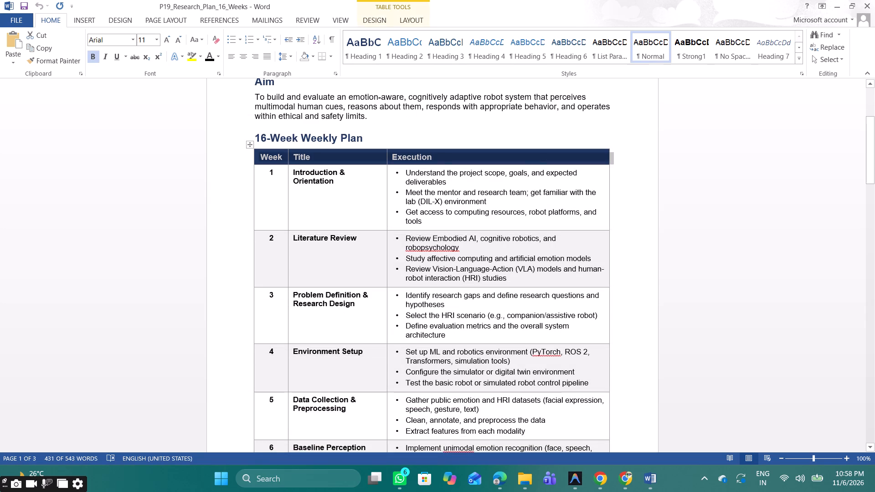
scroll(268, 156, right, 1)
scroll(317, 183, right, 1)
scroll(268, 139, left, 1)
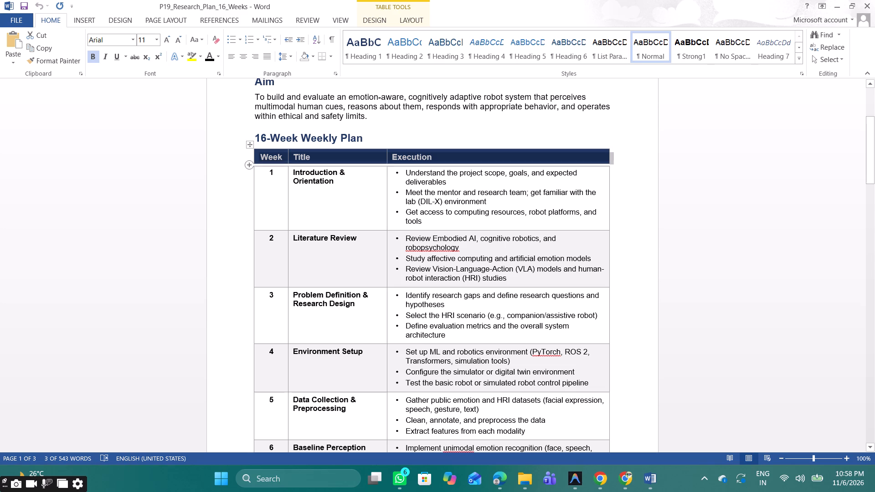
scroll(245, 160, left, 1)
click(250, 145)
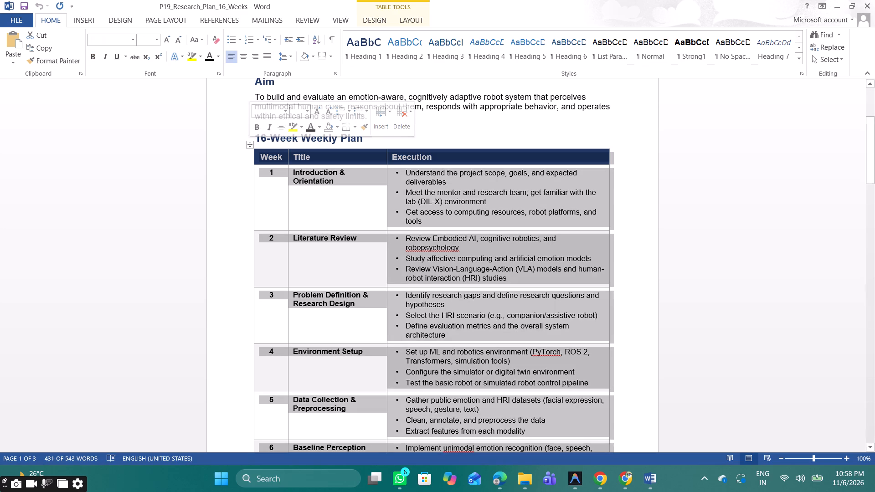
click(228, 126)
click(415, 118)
Delete the Aim heading and its paragraph from the research plan.
drag(378, 115, 245, 88)
click(245, 88)
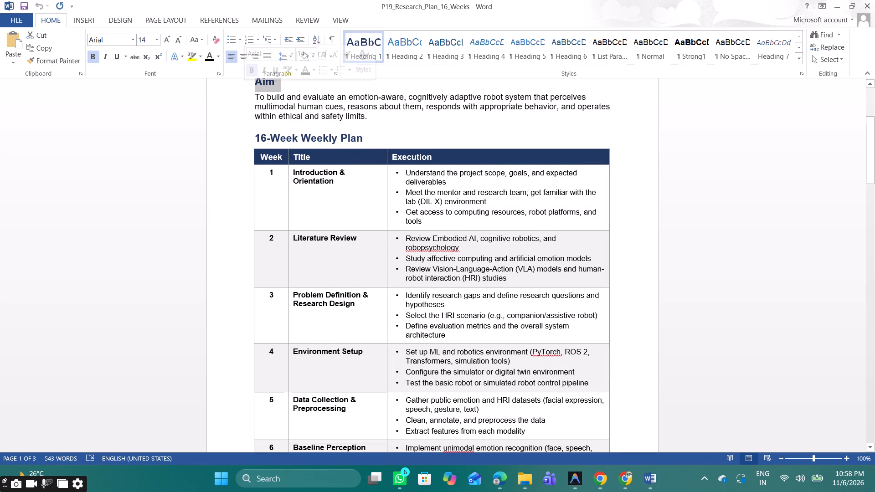
scroll(226, 159, up, 3)
drag(375, 270, 323, 276)
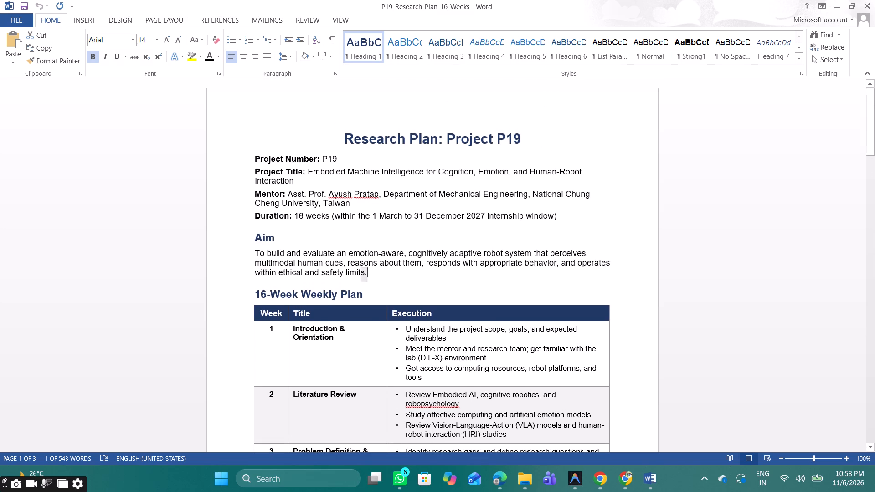
drag(323, 276, 245, 236)
key(BackSpace)
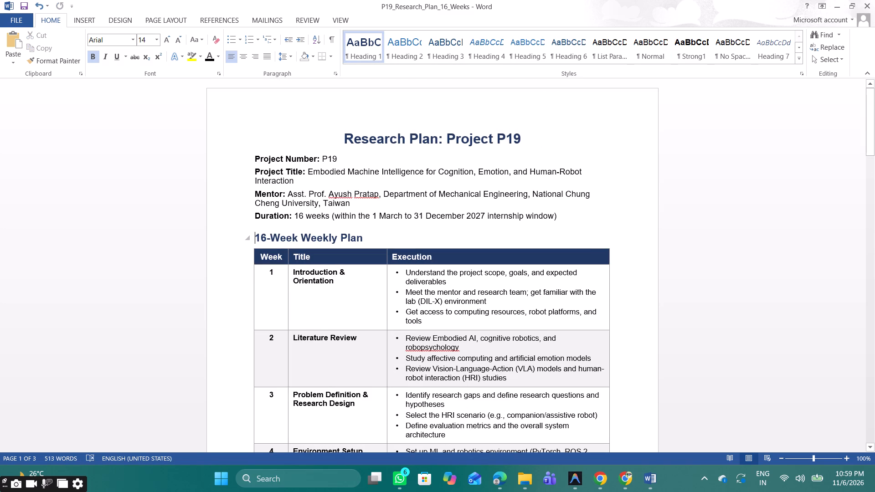
Move the "16-Week Weekly Plan" heading from above the table to a new line under the title, shortening the title to "Research Plan".
drag(366, 236, 249, 241)
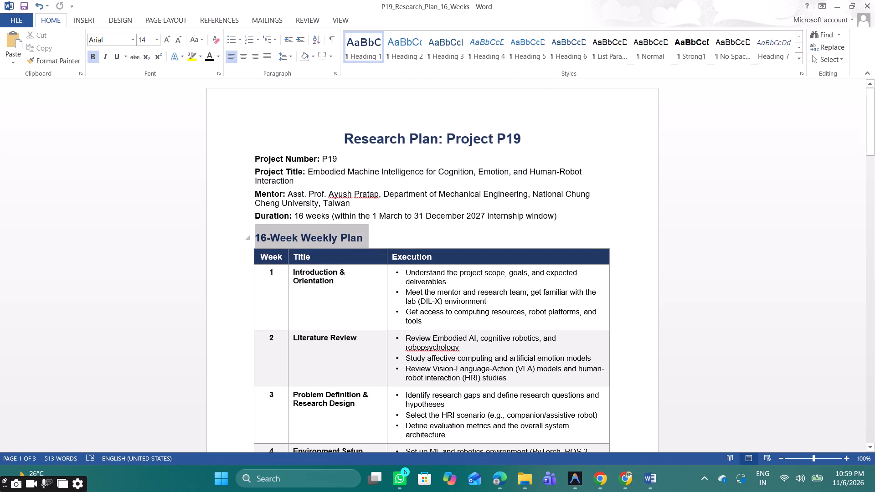
drag(249, 241, 237, 243)
key(ctrl+x)
drag(518, 139, 467, 140)
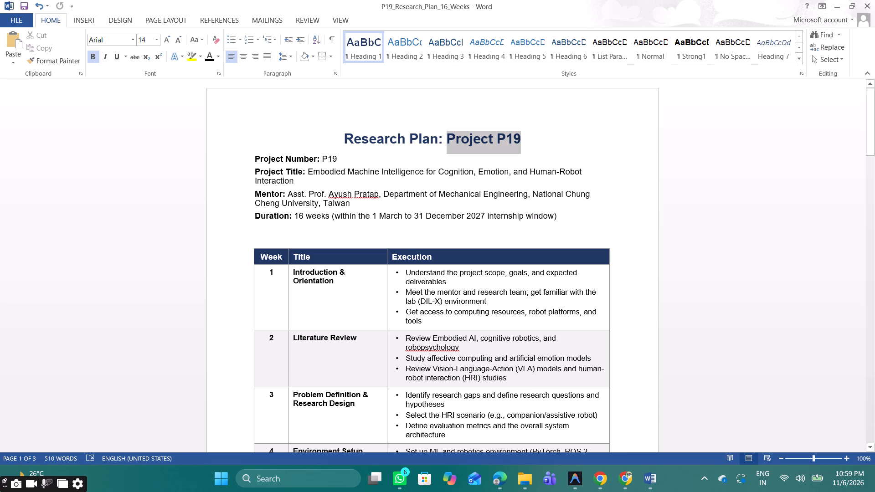
drag(467, 140, 438, 141)
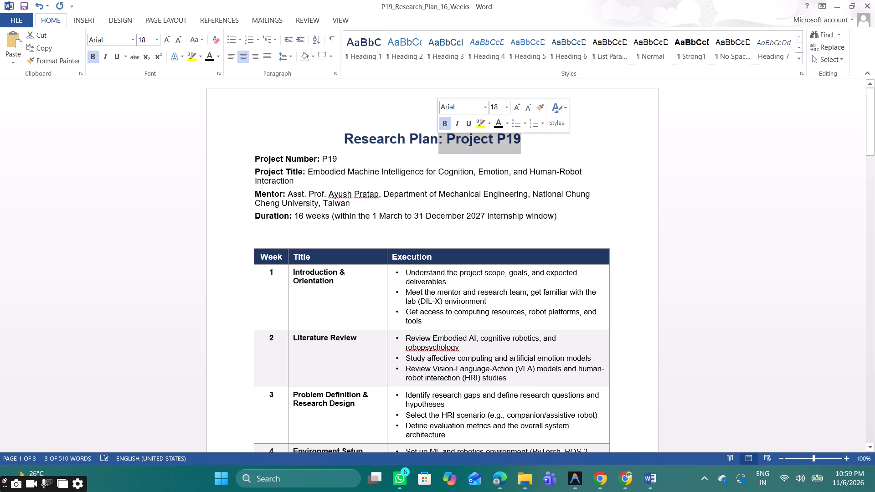
key(BackSpace)
key(Return)
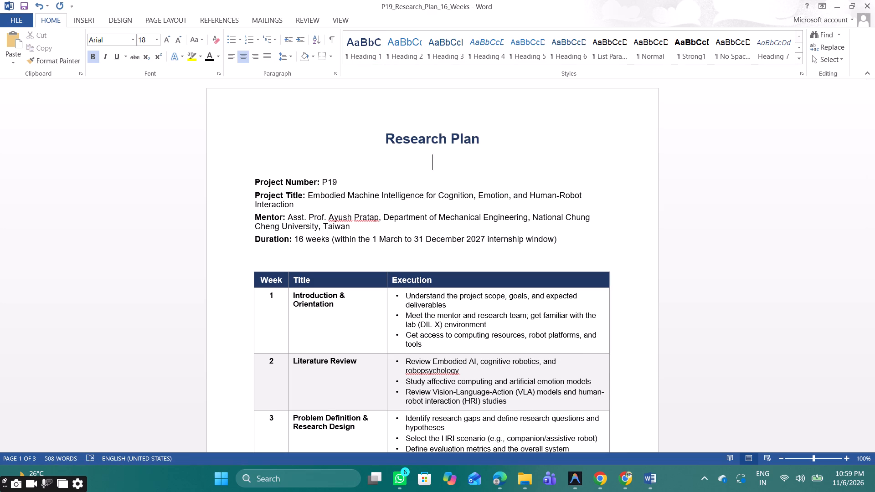
key(ctrl+v)
Reduce the font size of the "16-Week Weekly Plan" subtitle to 12 pt.
drag(500, 162, 386, 161)
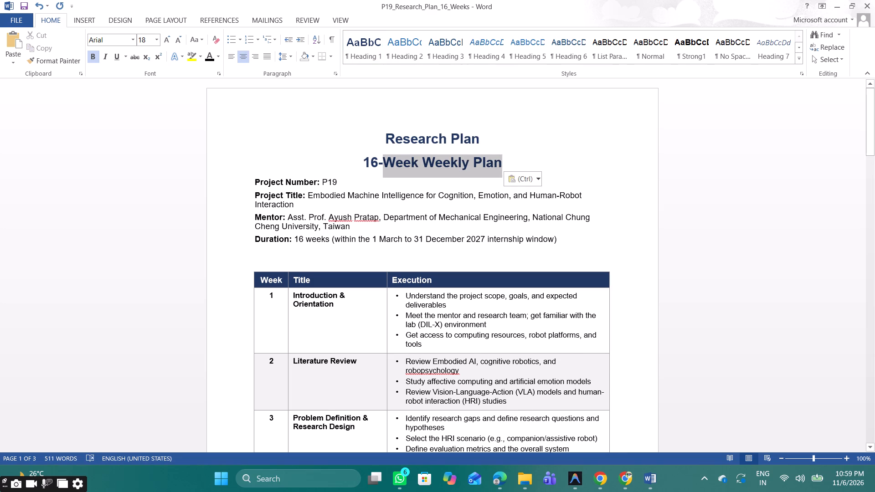
drag(386, 161, 360, 161)
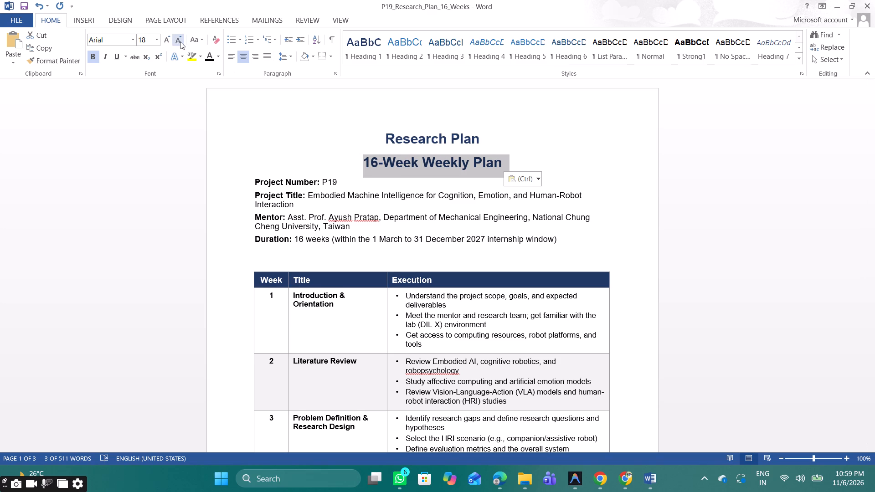
double_click(180, 41)
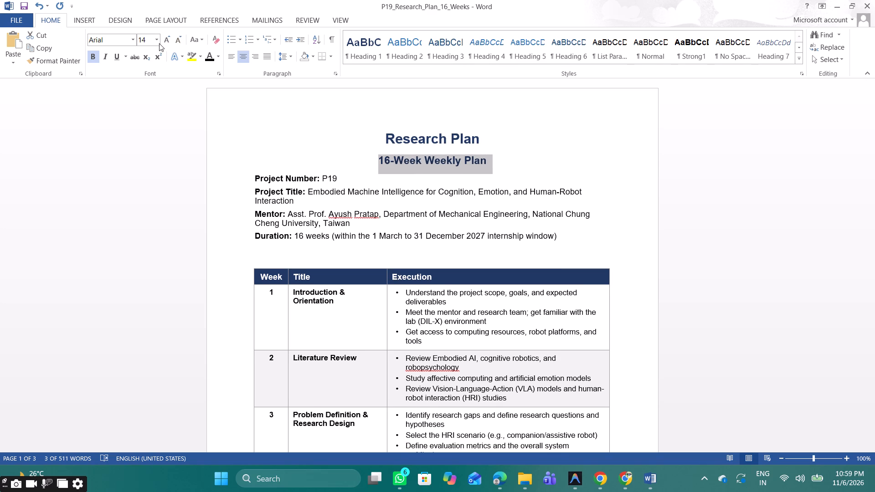
click(180, 41)
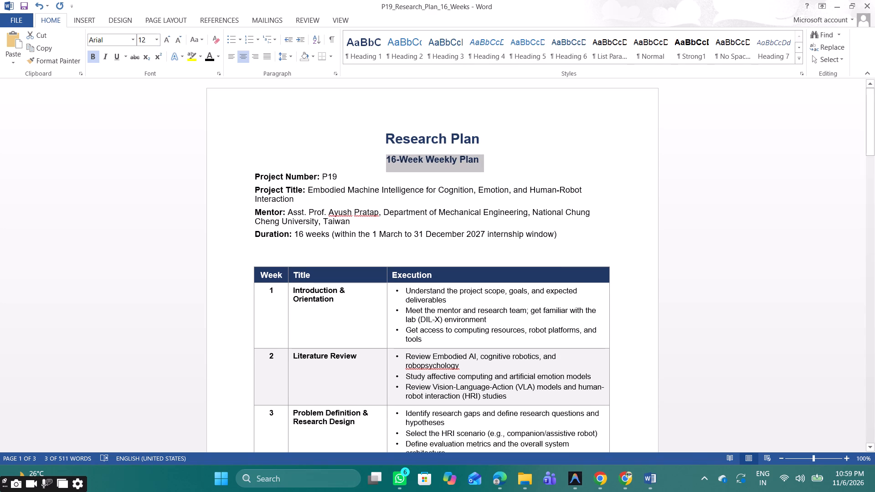
Reduce the font size of the "Research Plan" title to 16 pt.
drag(383, 134, 504, 141)
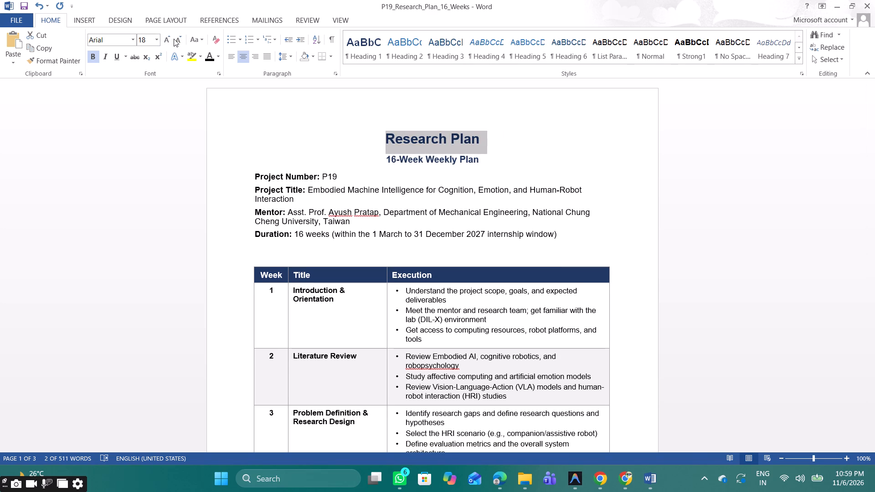
click(174, 39)
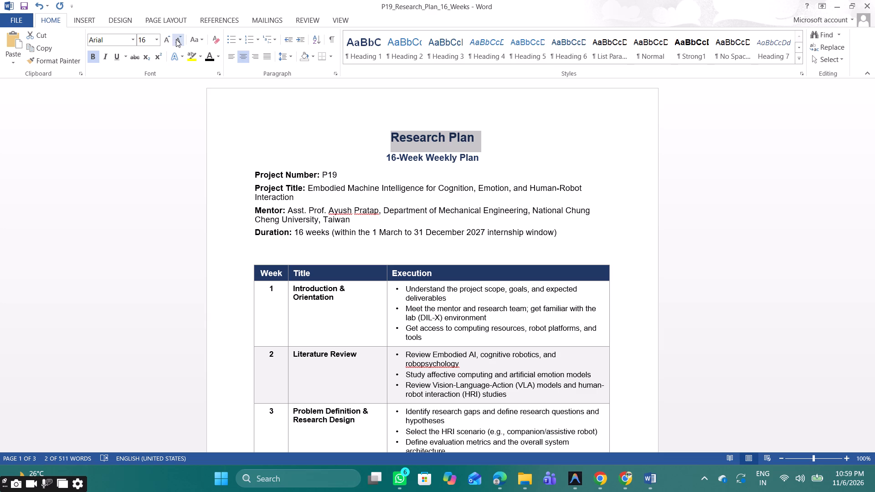
click(148, 232)
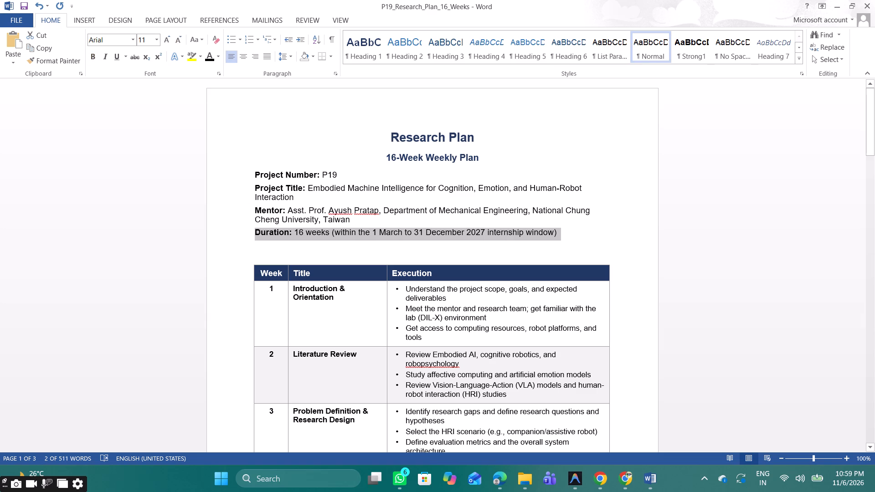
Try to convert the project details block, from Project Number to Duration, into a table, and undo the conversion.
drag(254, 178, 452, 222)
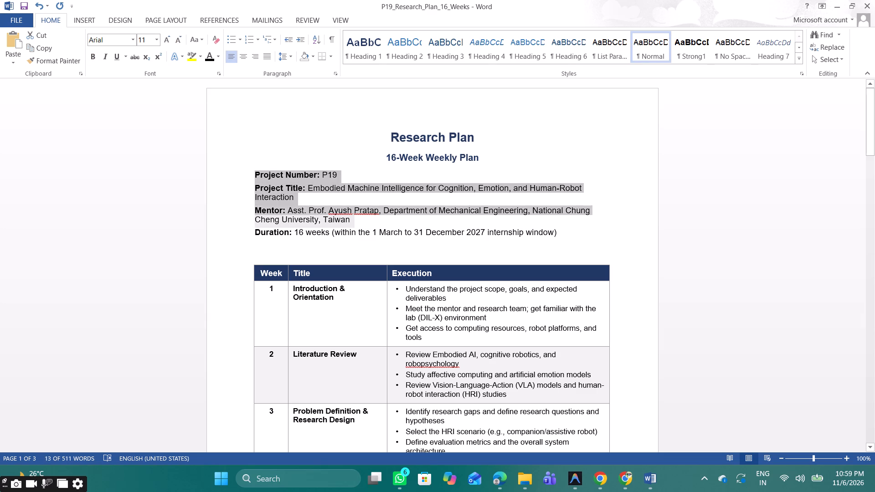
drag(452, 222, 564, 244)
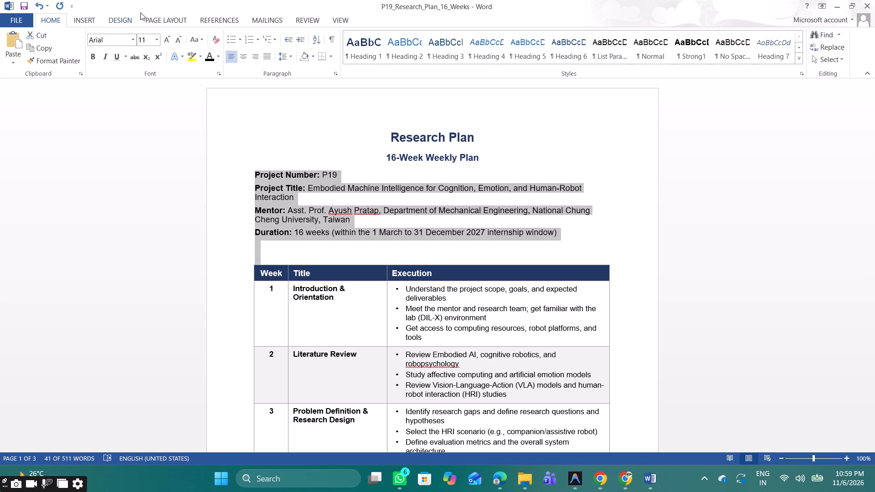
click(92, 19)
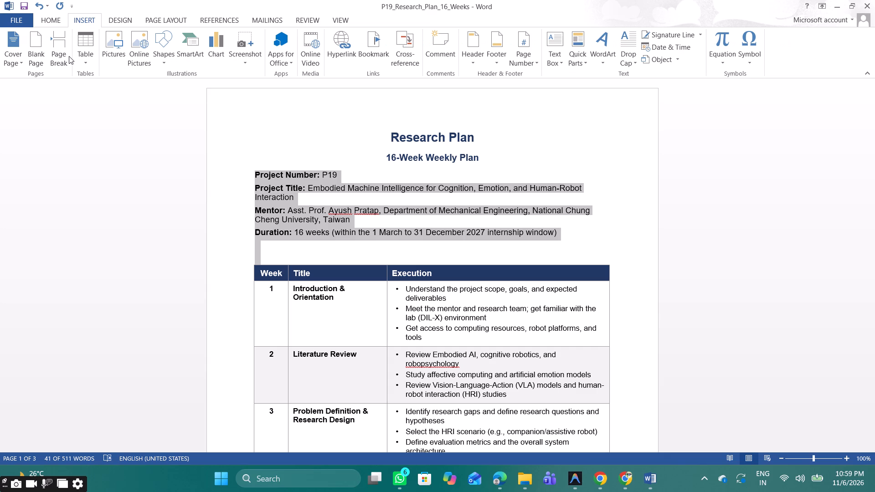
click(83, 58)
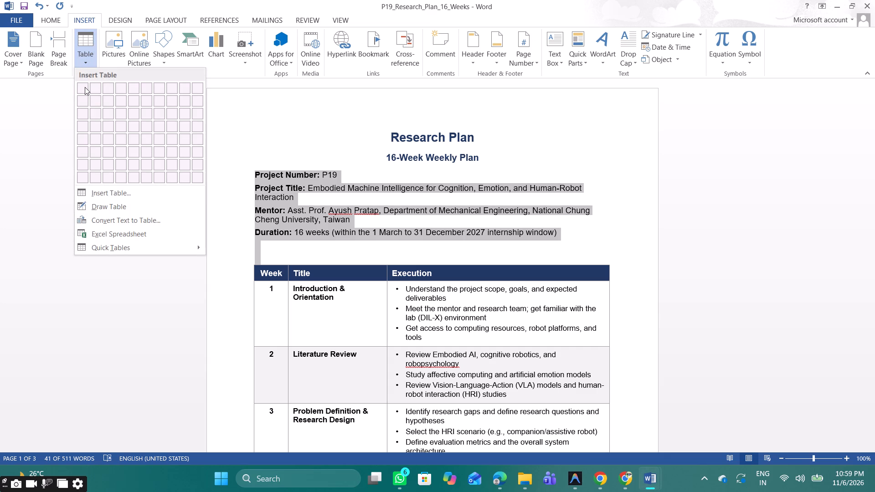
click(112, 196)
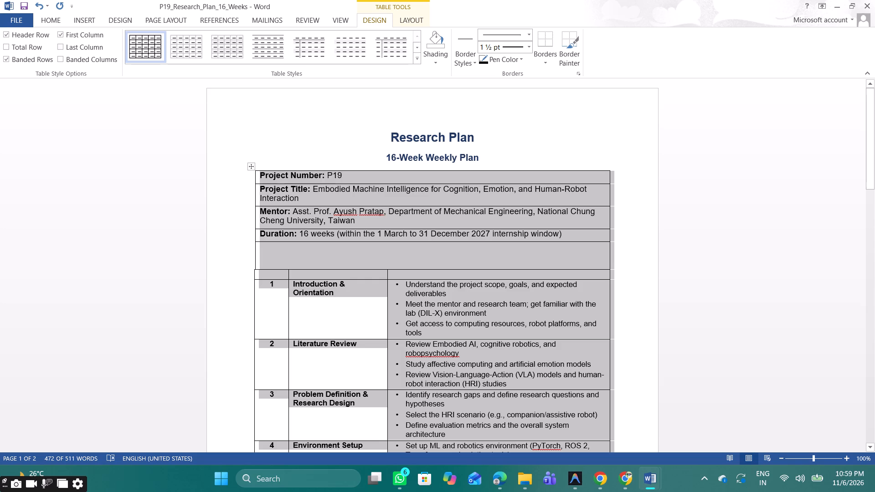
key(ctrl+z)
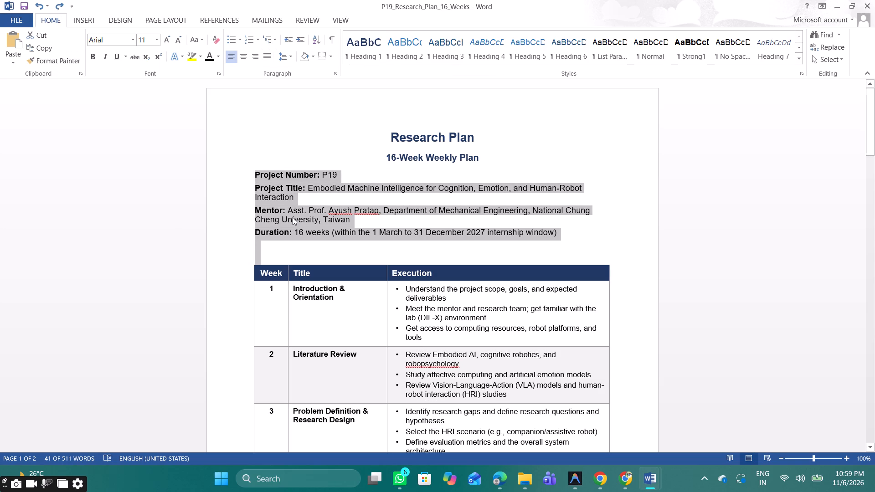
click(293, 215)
Delete the Expected Deliverables heading and its bullet list at the end of the document.
scroll(292, 244, down, 4)
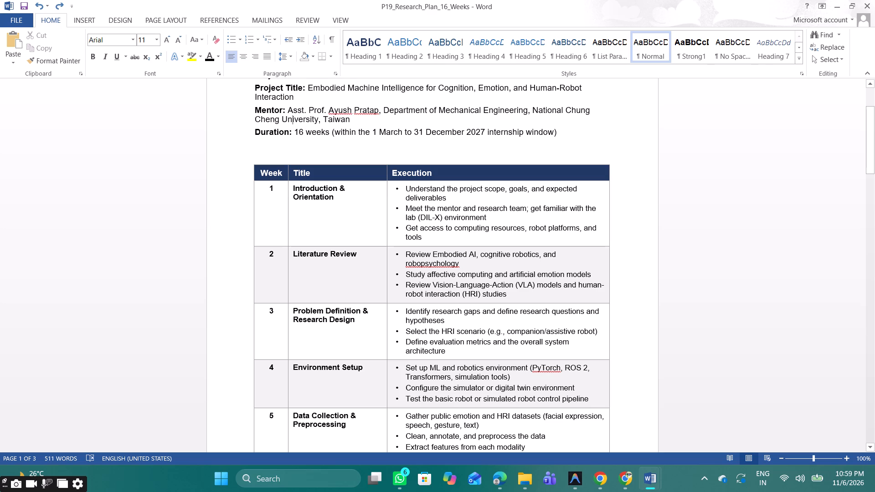
scroll(212, 304, down, 4)
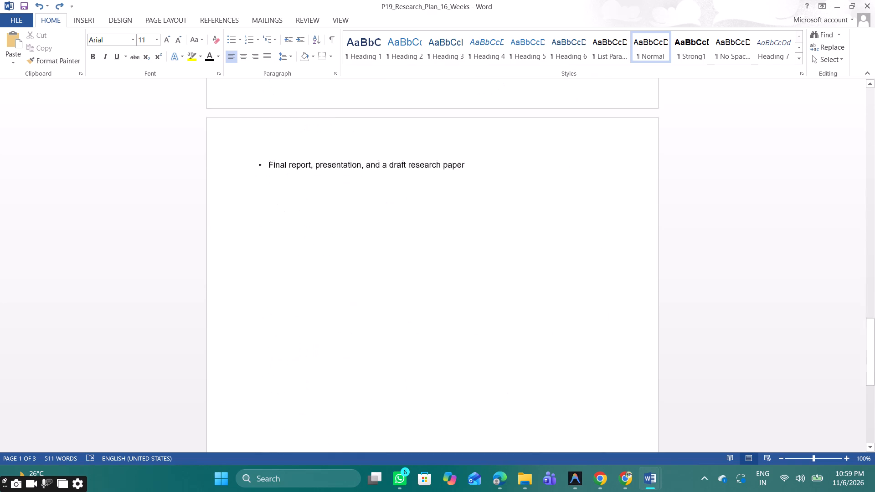
scroll(212, 304, down, 2)
scroll(212, 304, up, 4)
scroll(212, 304, down, 1)
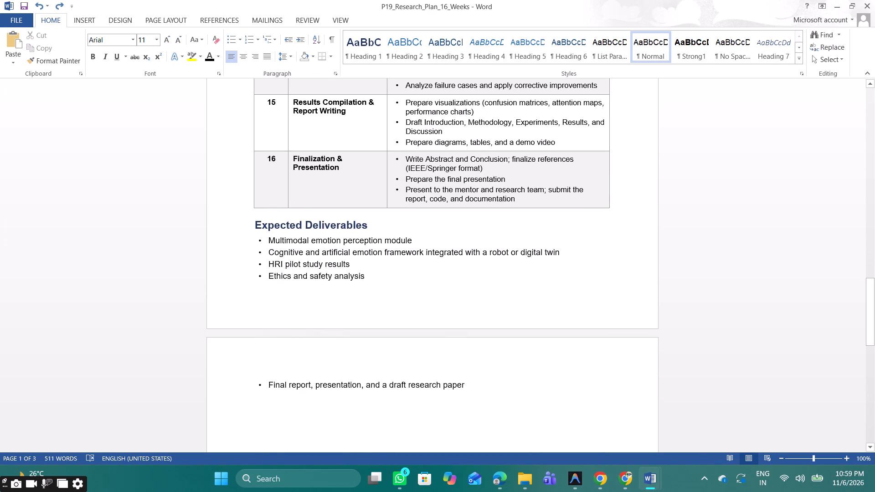
drag(469, 385, 237, 229)
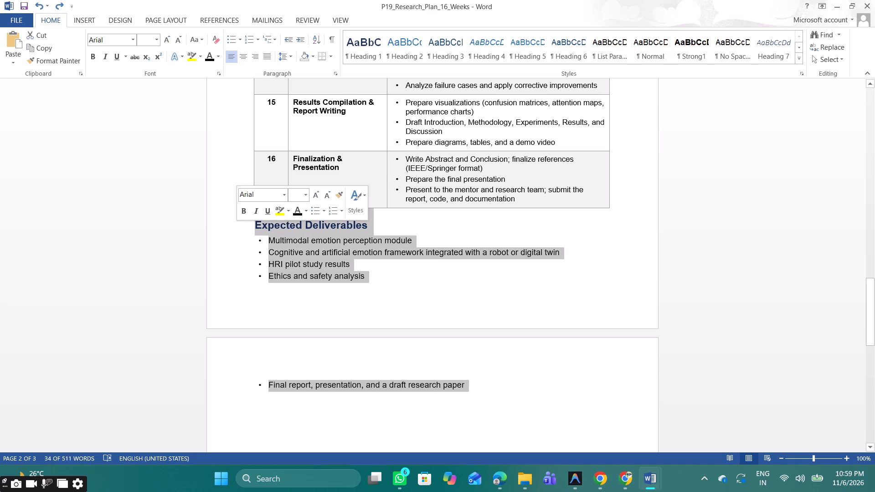
key(BackSpace)
key(BackSpace)
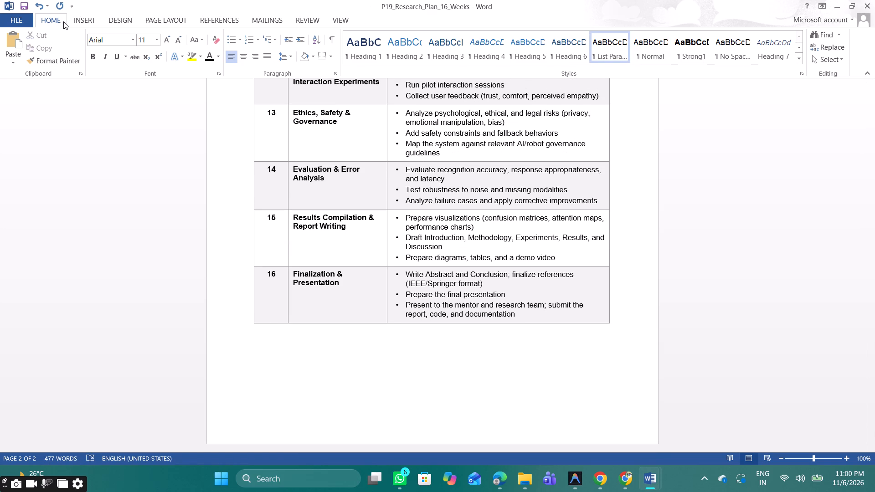
Add a 1 ½ pt solid box page border to the whole document.
click(116, 17)
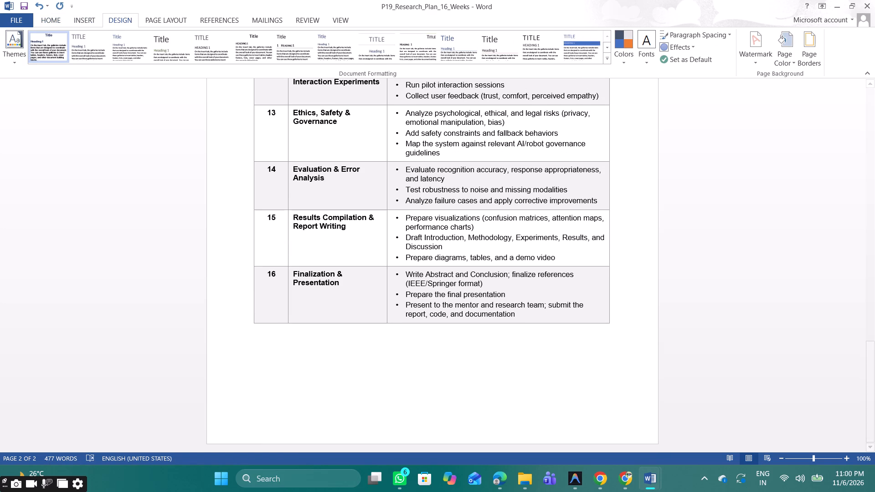
click(813, 65)
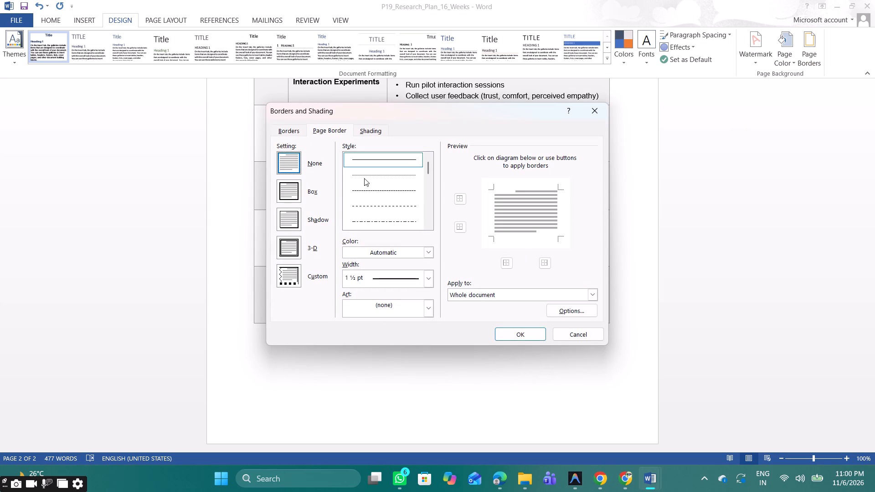
click(510, 329)
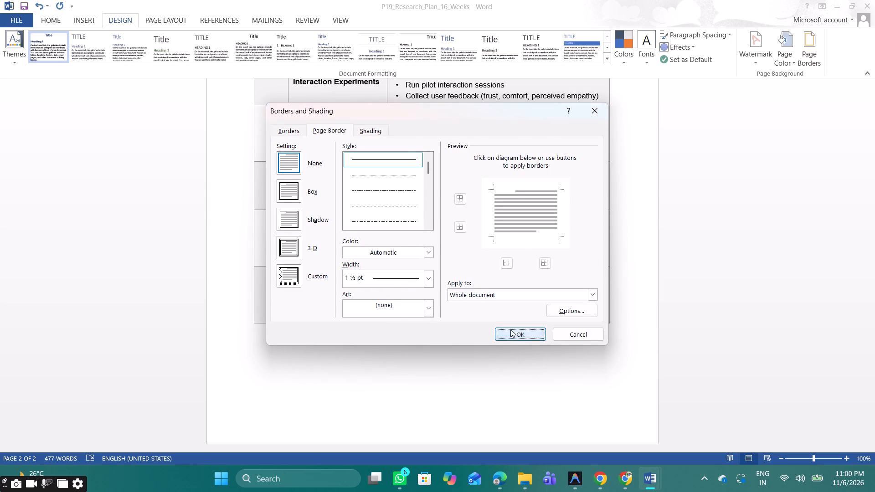
click(799, 61)
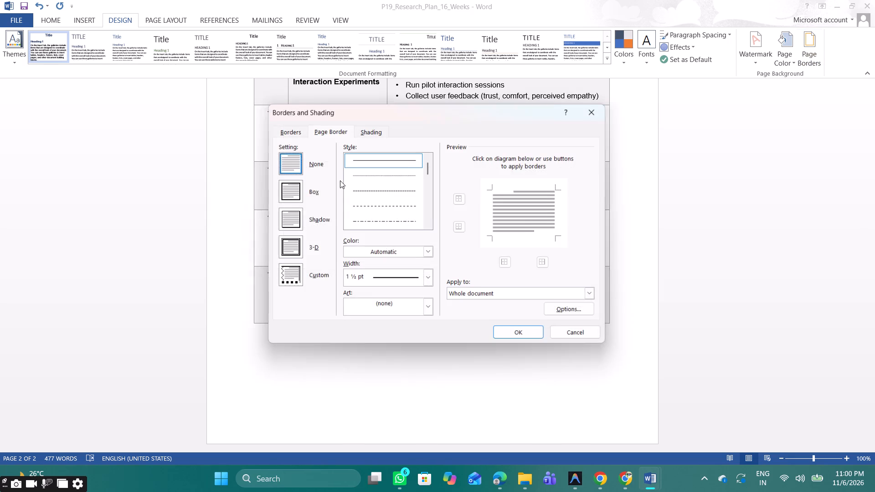
click(296, 192)
click(516, 338)
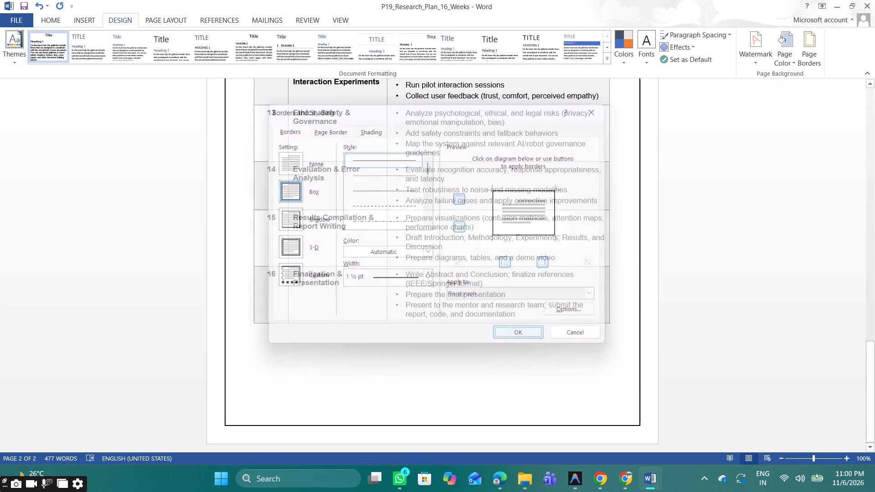
click(718, 270)
Apply the plain black grid table style to the entire weekly plan table.
scroll(718, 270, up, 7)
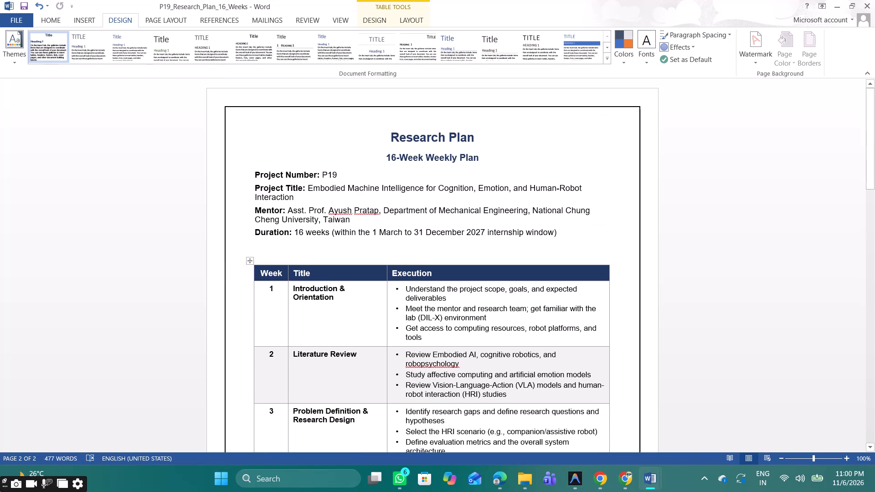
click(363, 287)
click(250, 261)
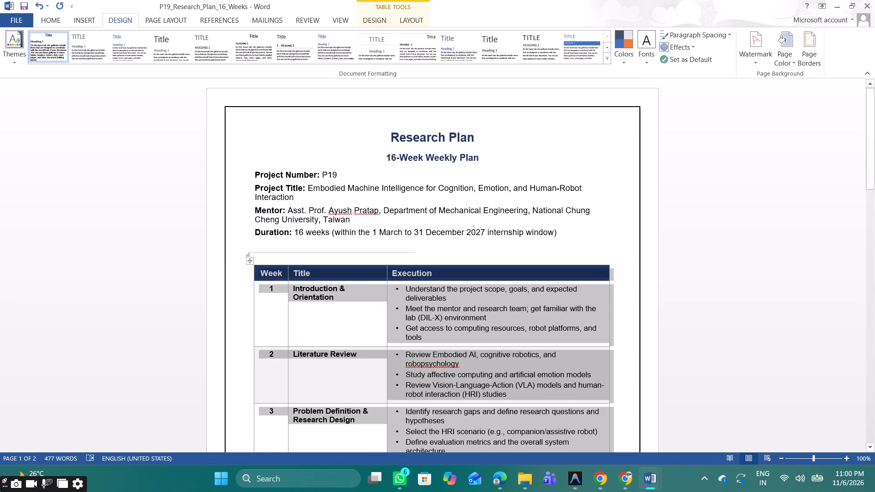
drag(393, 19, 341, 27)
click(358, 20)
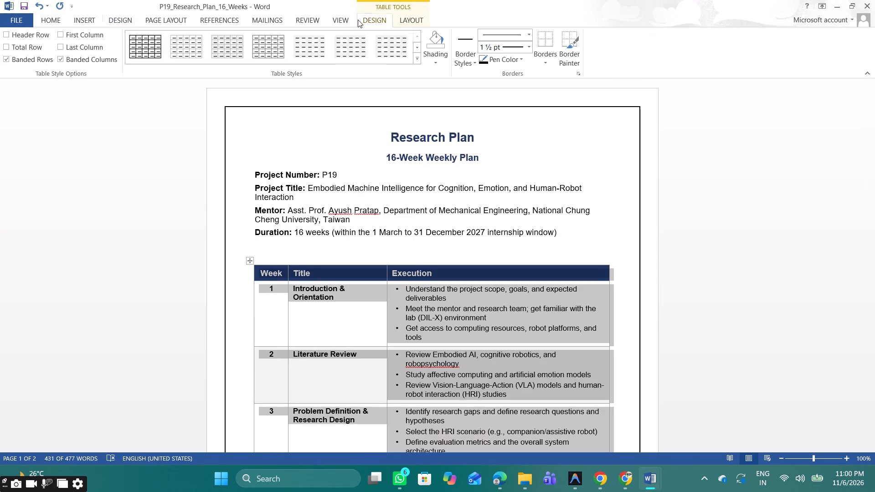
click(142, 47)
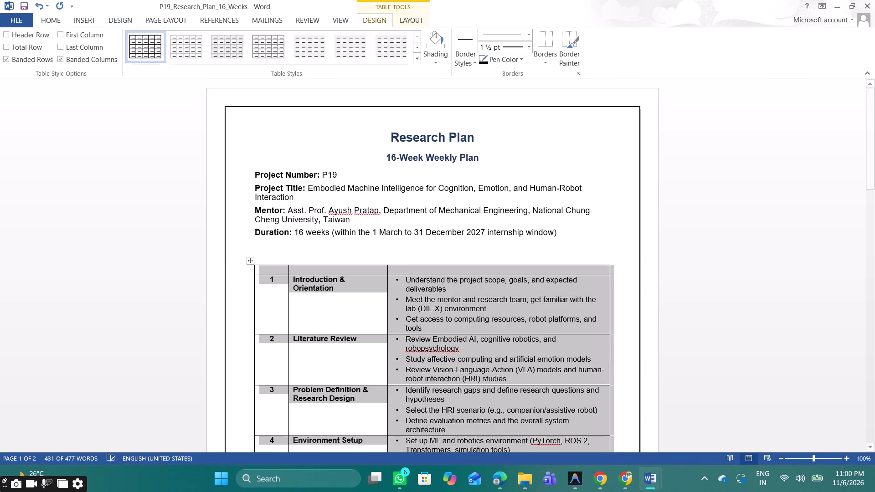
Change the text colour of the weekly plan table's header row to black.
click(280, 268)
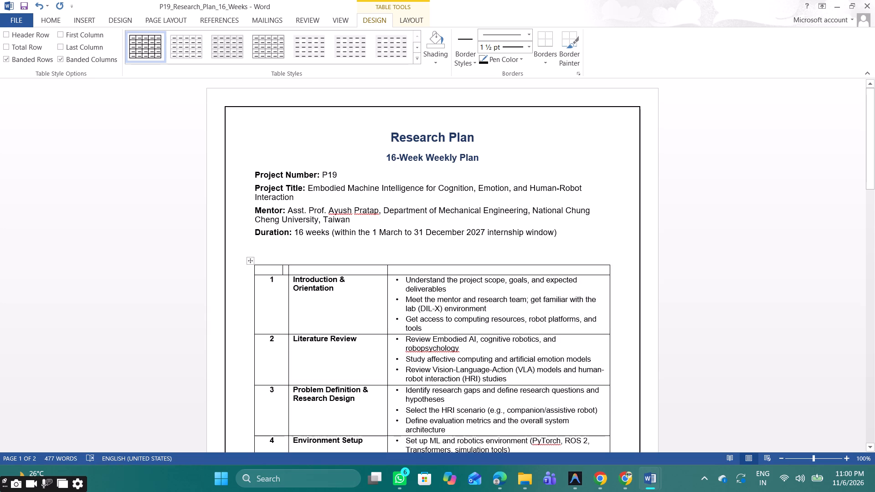
drag(266, 269, 461, 269)
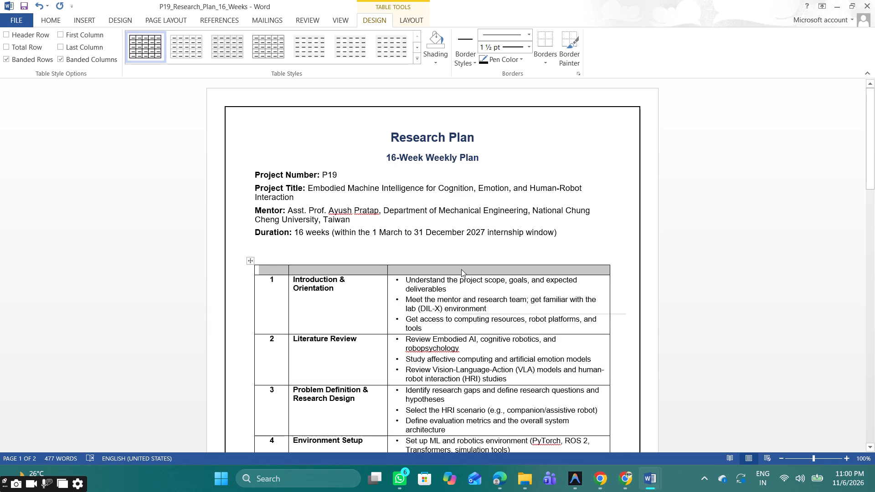
click(61, 19)
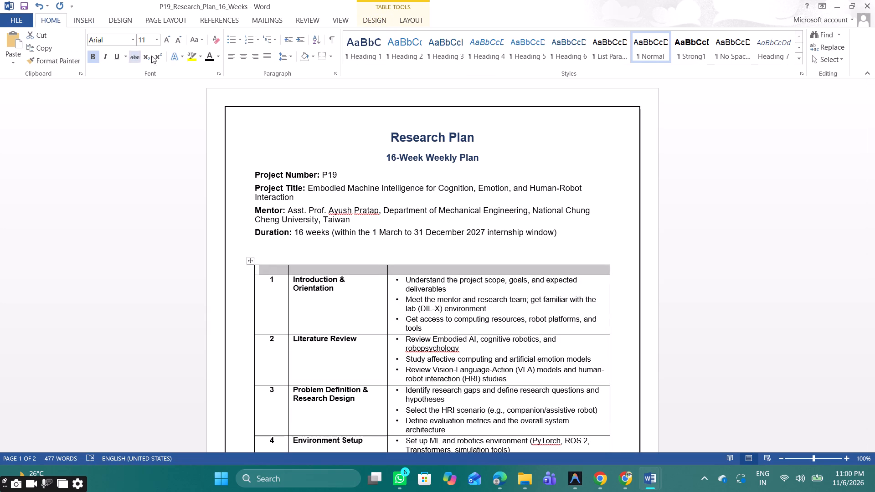
click(209, 56)
click(158, 186)
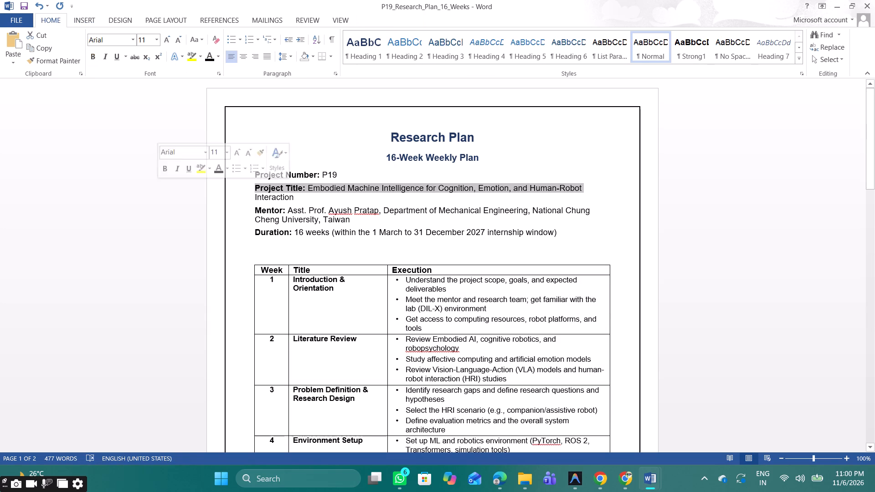
Centre the Week, Title and Execution headings in the table's header row.
drag(258, 270, 268, 270)
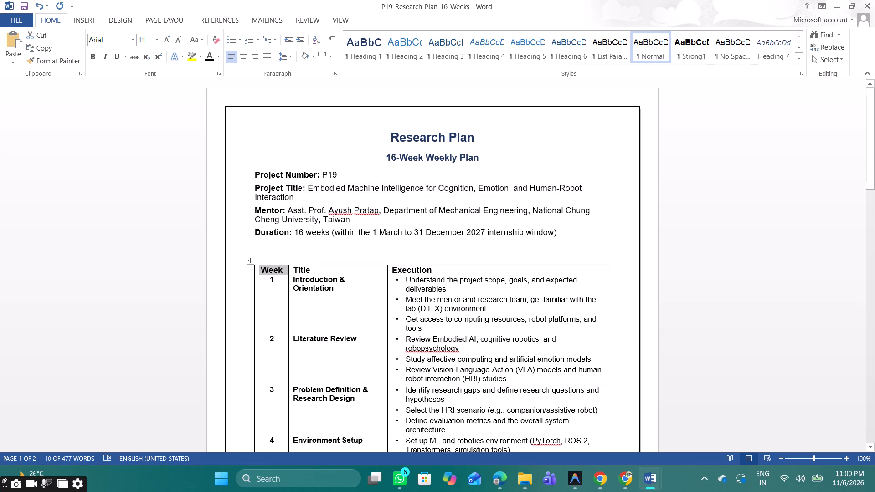
drag(268, 270, 476, 266)
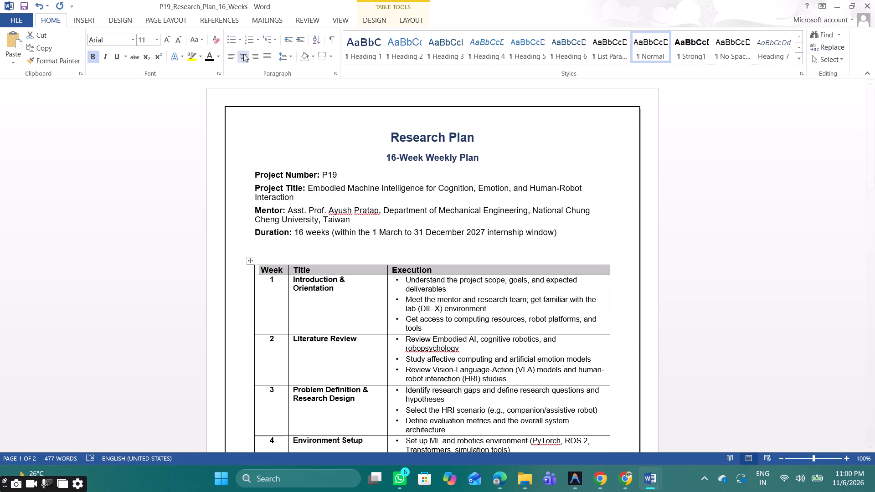
click(243, 54)
click(183, 179)
click(144, 164)
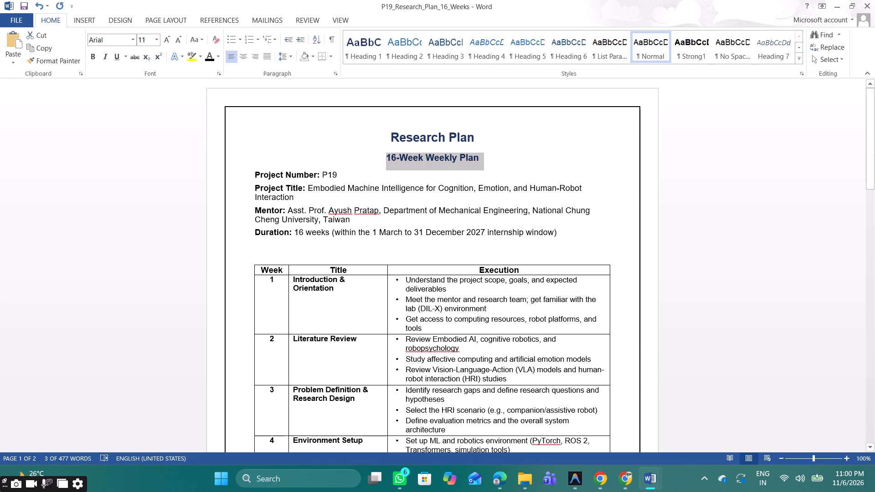
click(145, 226)
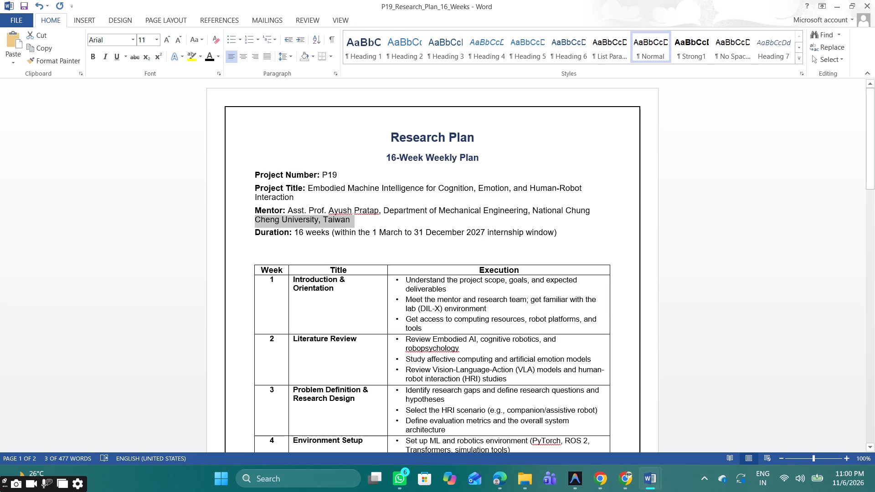
Remove the space after the "Research Plan" title and "16-Week Weekly Plan" subtitle paragraphs, keeping 1.0 line spacing.
click(391, 141)
drag(391, 141, 476, 156)
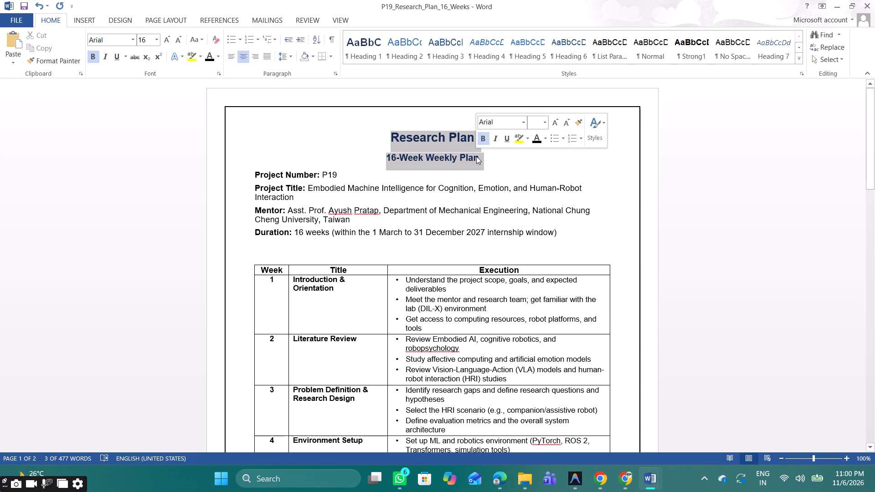
click(285, 51)
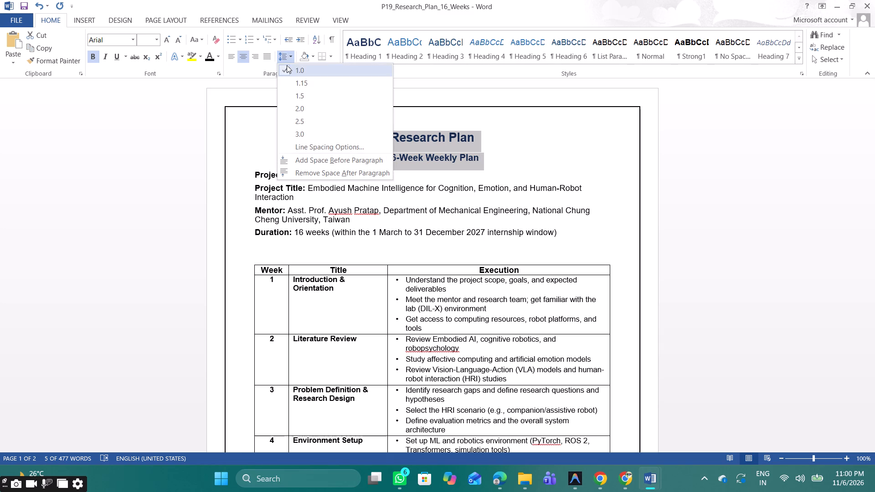
click(287, 65)
drag(282, 59, 285, 163)
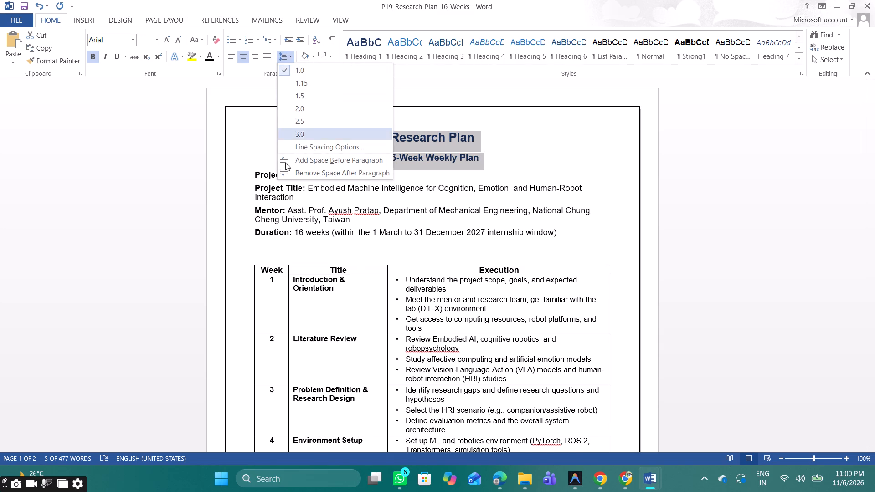
drag(285, 163, 291, 173)
click(291, 173)
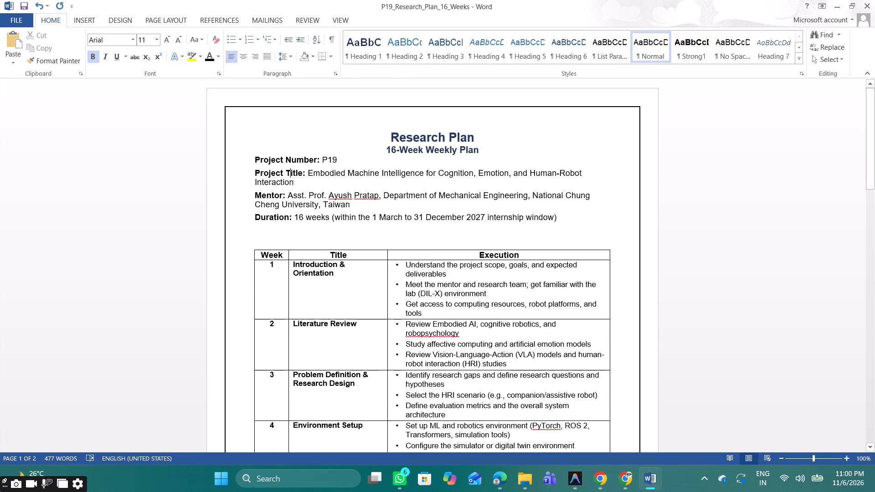
Tighten the gap between the Duration line and the weekly plan table to a single compact blank line.
click(166, 182)
click(382, 133)
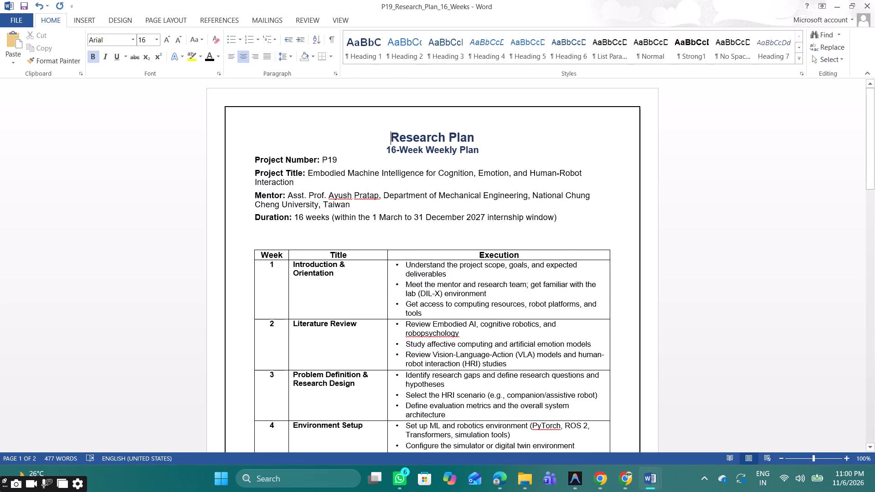
click(257, 224)
click(258, 249)
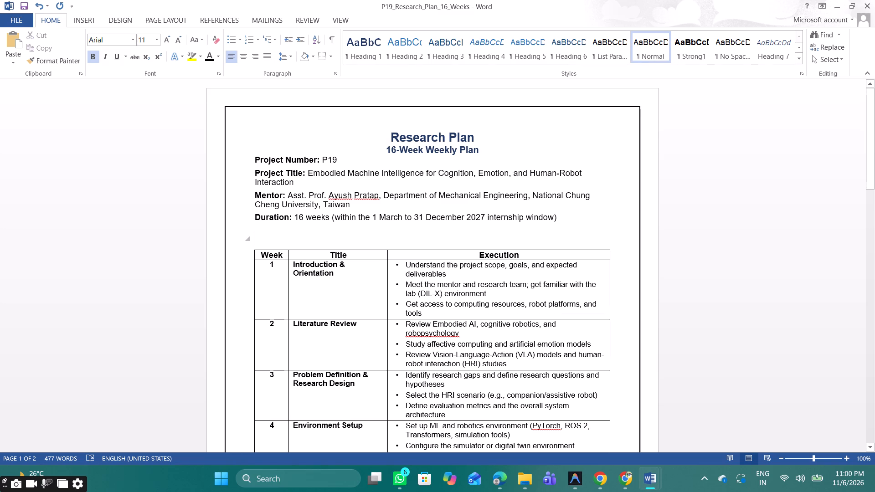
key(BackSpace)
key(Return)
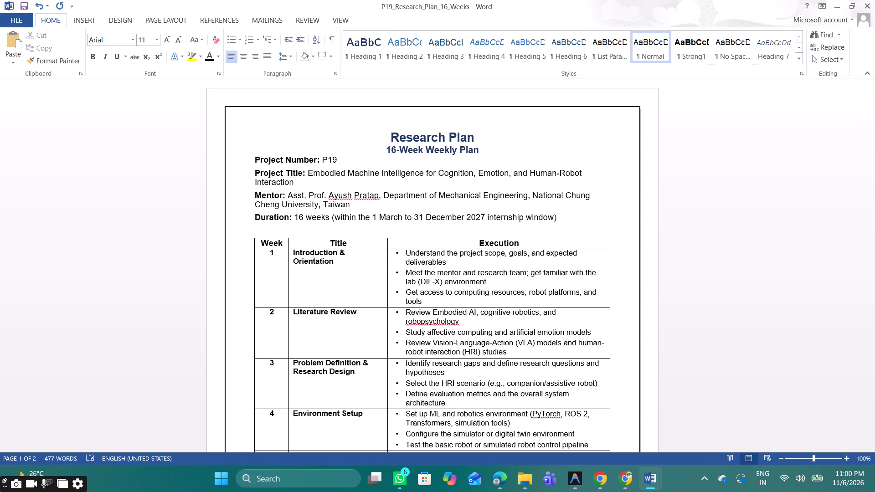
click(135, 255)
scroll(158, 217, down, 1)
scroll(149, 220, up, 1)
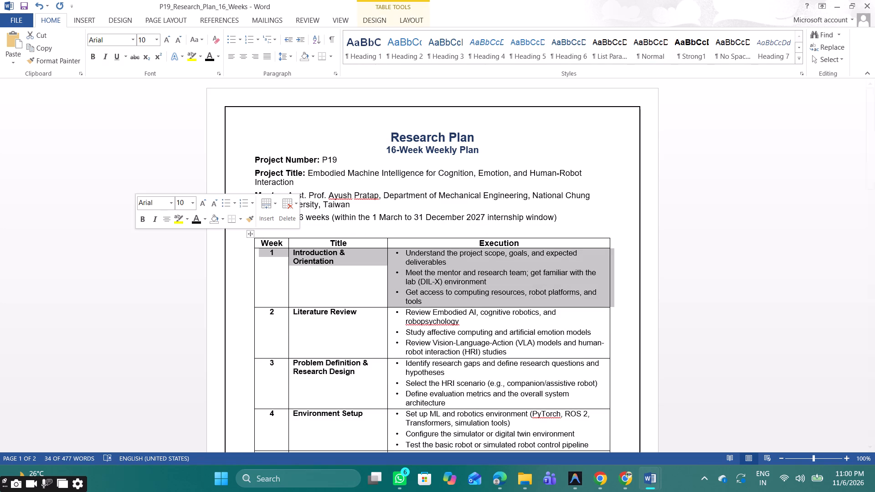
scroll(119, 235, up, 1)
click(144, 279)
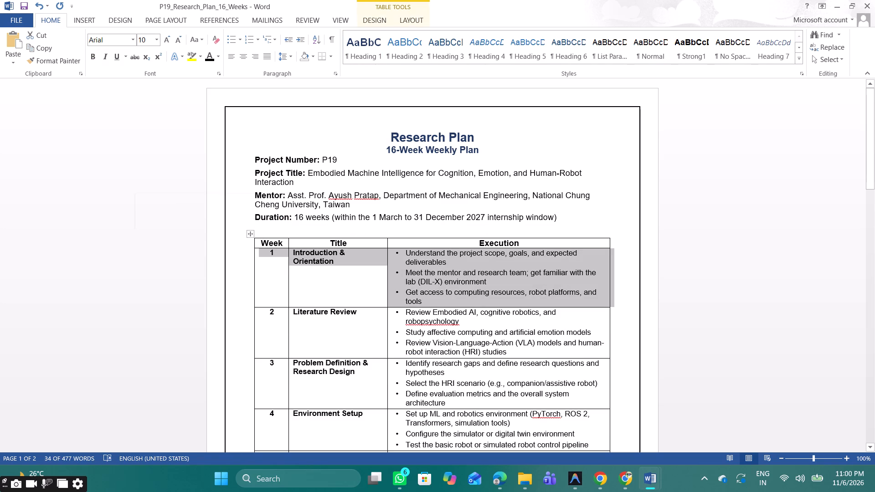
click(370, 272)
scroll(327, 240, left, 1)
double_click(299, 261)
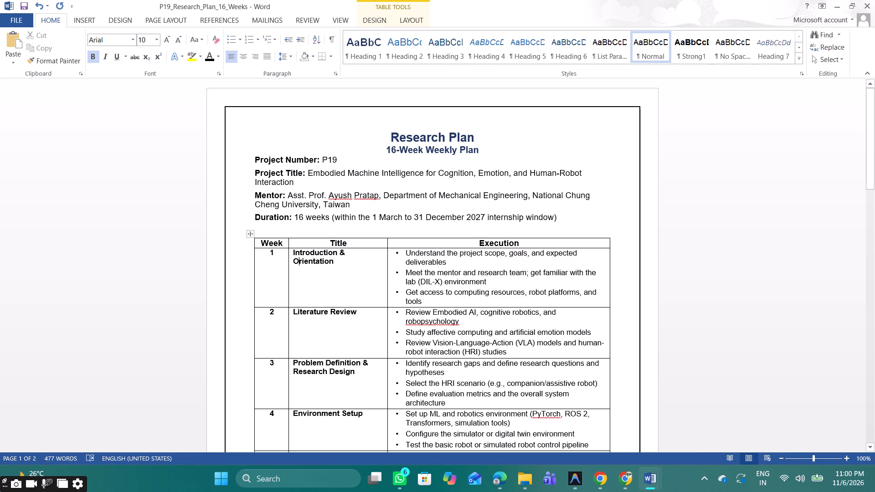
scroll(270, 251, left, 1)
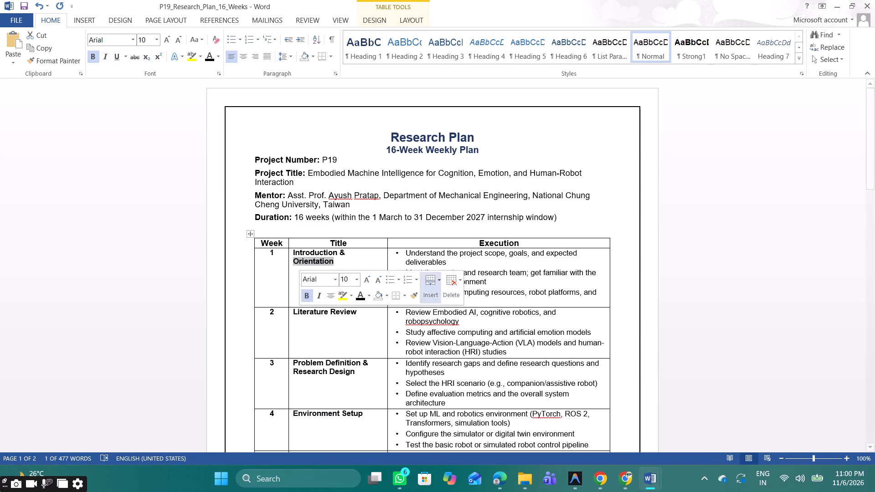
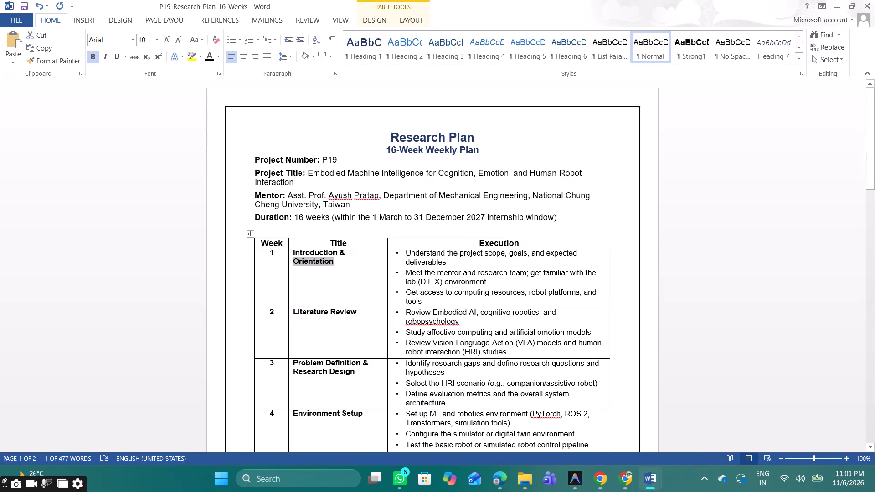
Increase the font size of the entire weekly plan table to 11 pt.
drag(259, 243, 521, 400)
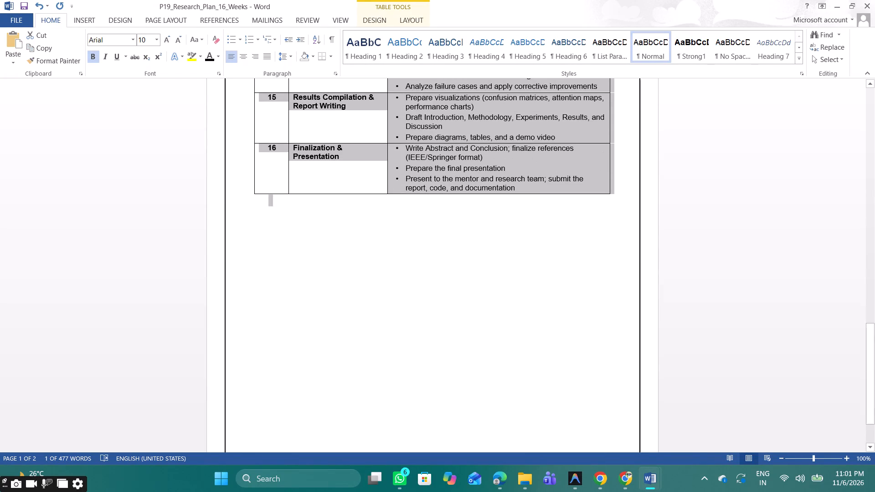
drag(521, 400, 536, 193)
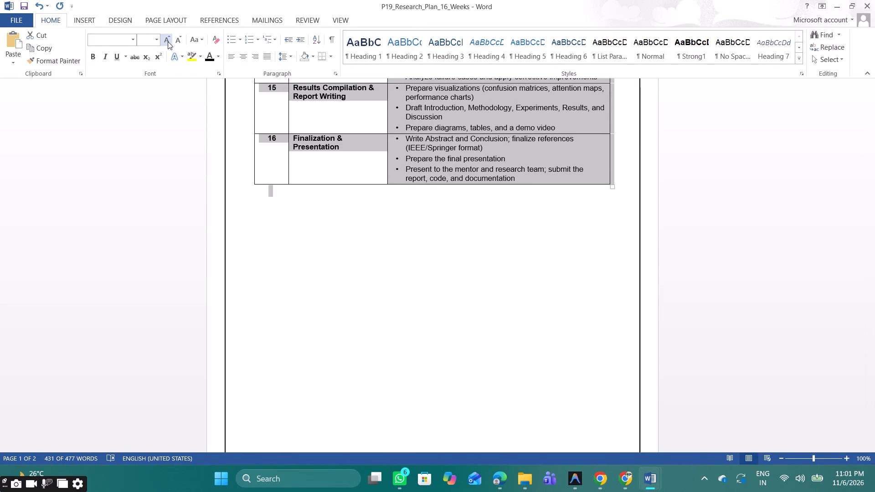
click(168, 41)
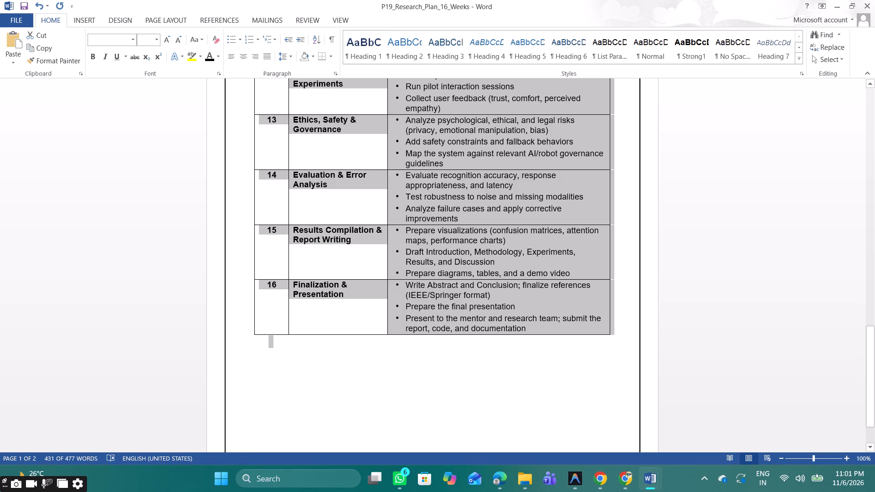
click(188, 255)
Increase the font size of the project detail lines, from Project Number through Duration, to 12 pt.
scroll(214, 242, up, 8)
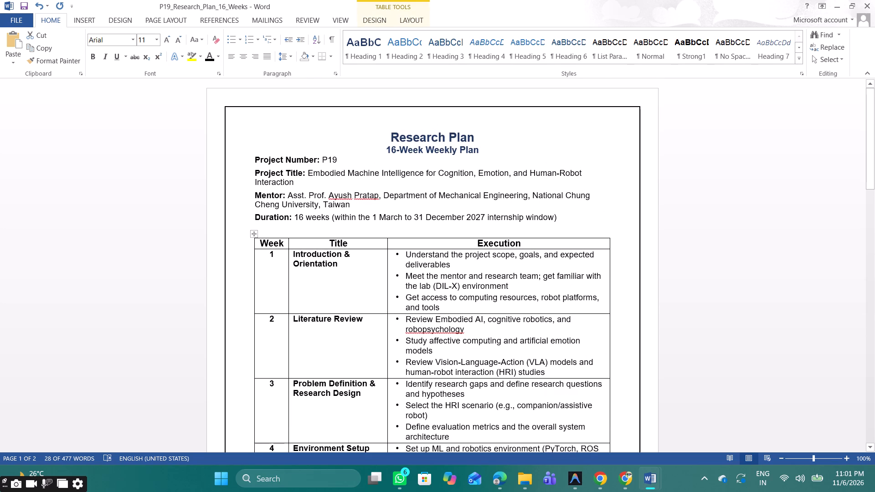
drag(252, 158, 569, 222)
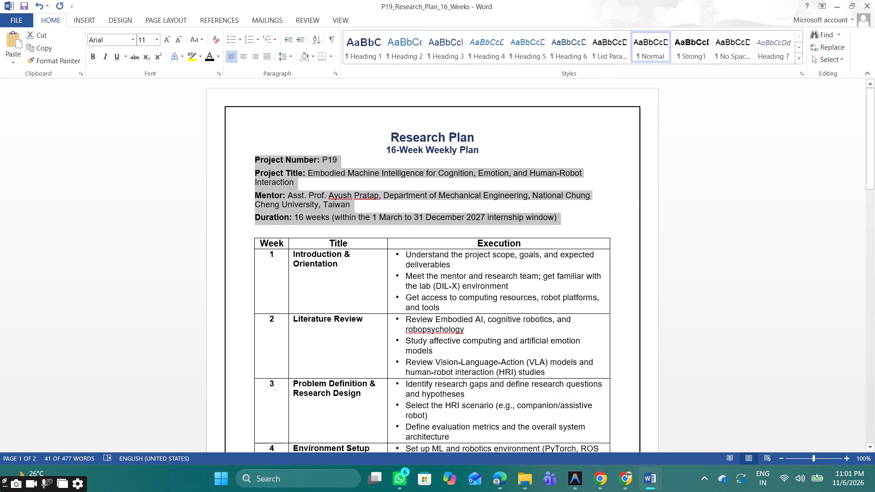
click(169, 42)
click(145, 144)
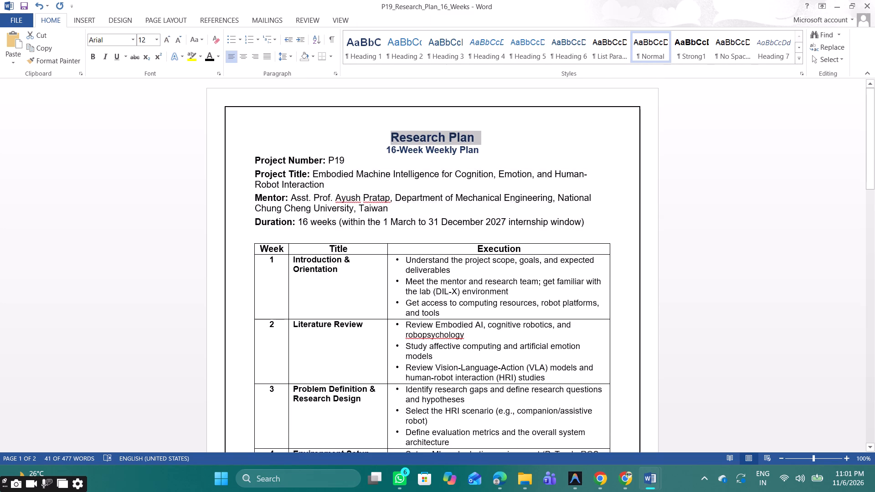
click(254, 276)
scroll(254, 276, up, 1)
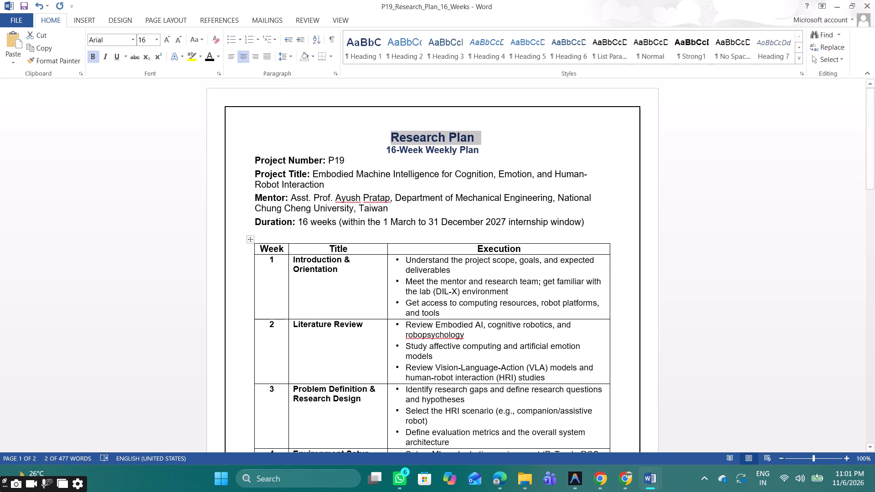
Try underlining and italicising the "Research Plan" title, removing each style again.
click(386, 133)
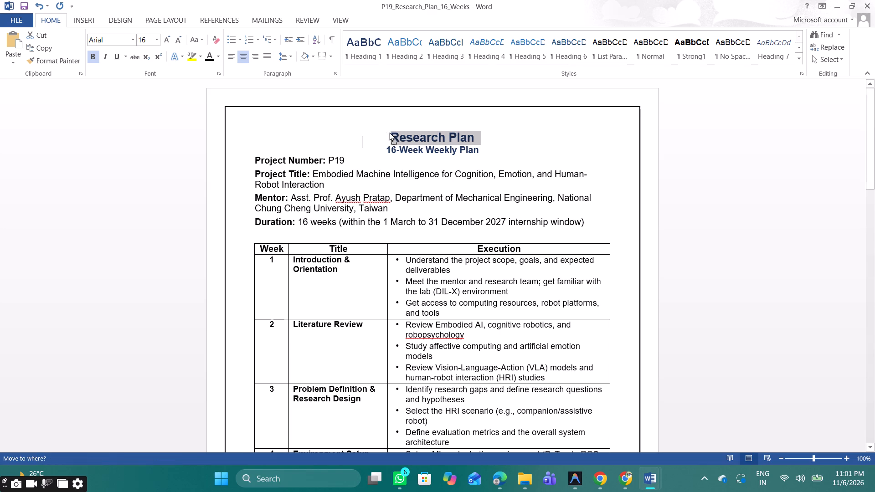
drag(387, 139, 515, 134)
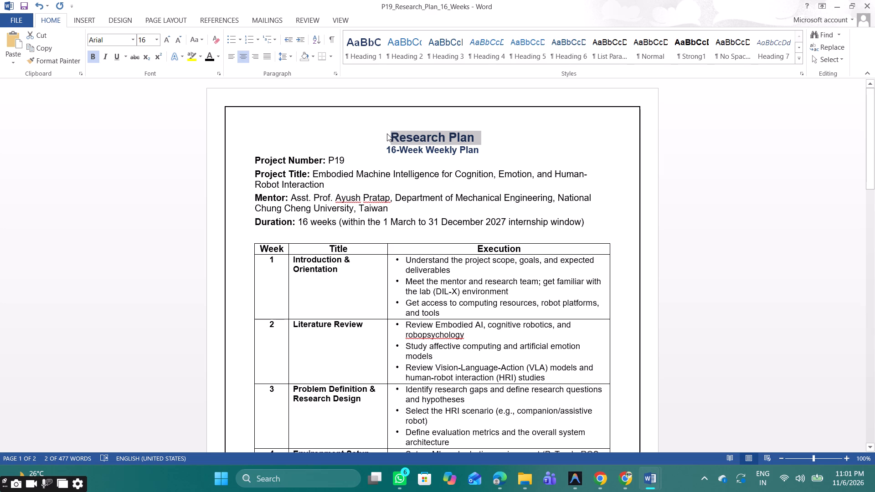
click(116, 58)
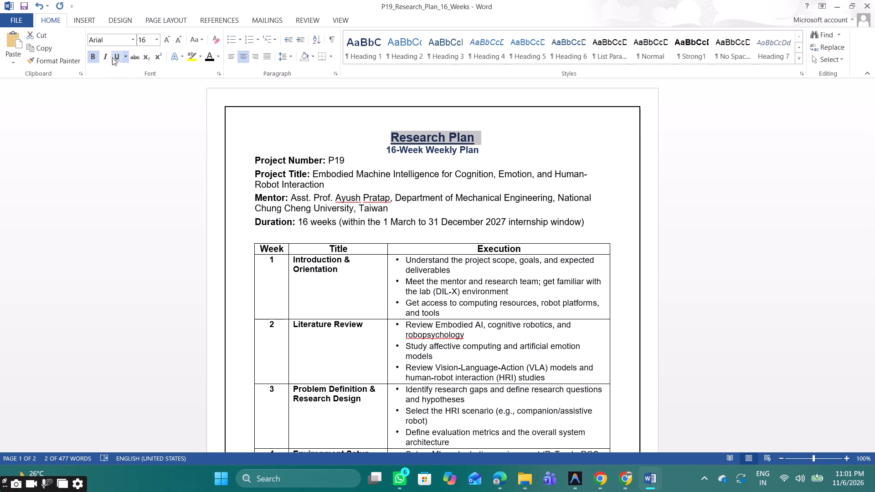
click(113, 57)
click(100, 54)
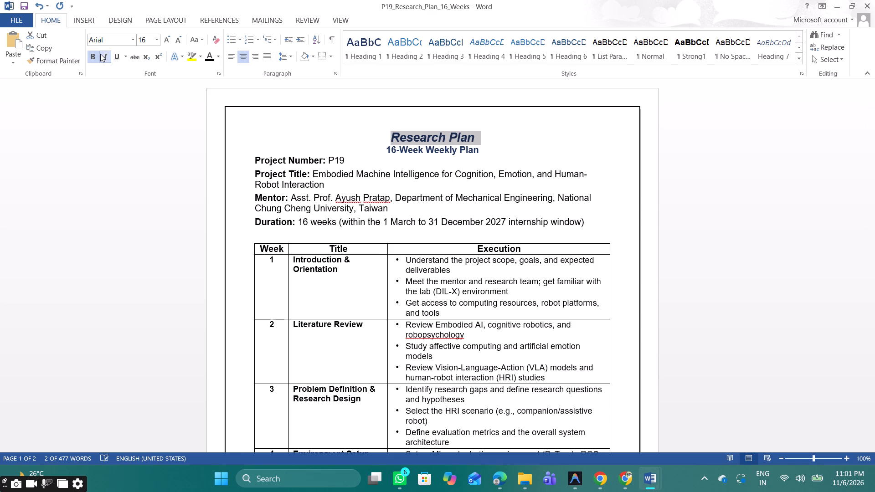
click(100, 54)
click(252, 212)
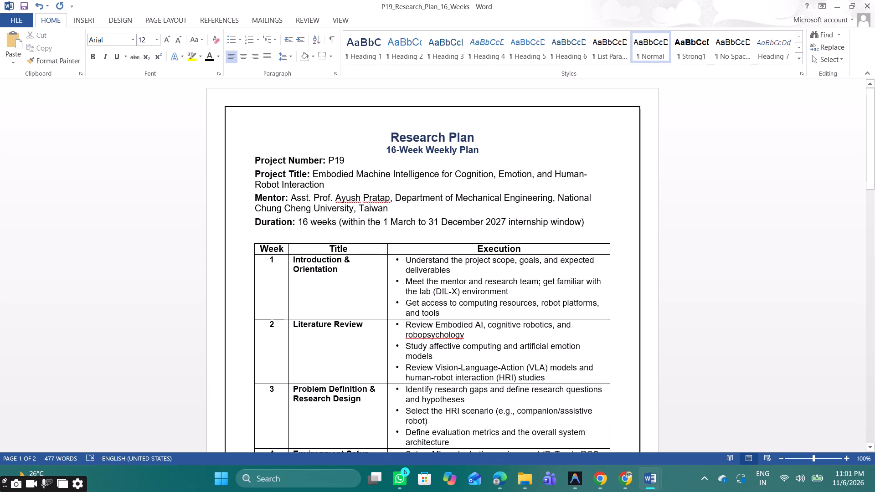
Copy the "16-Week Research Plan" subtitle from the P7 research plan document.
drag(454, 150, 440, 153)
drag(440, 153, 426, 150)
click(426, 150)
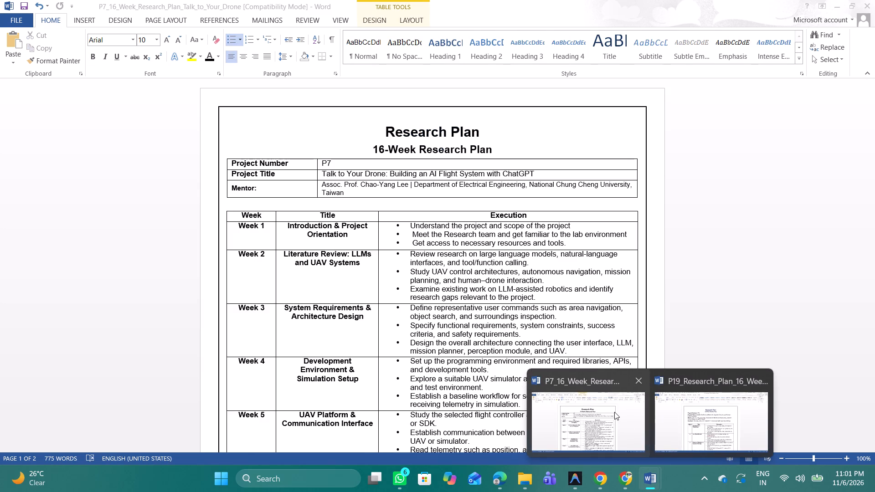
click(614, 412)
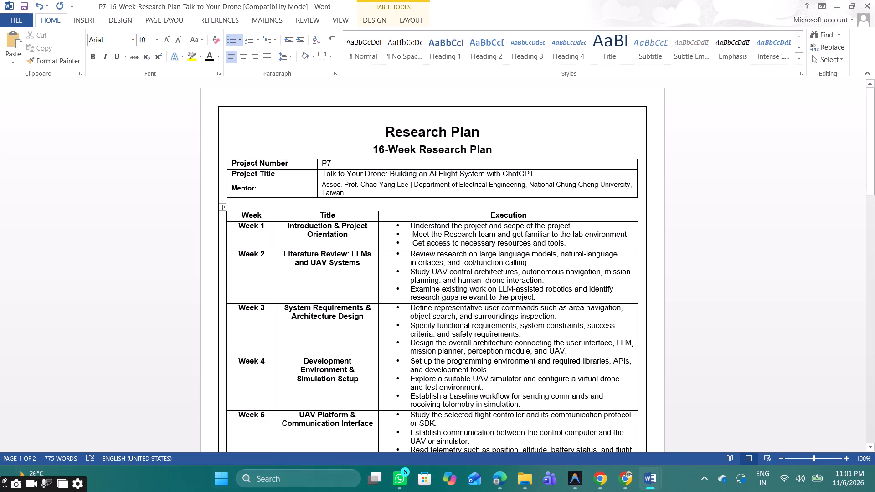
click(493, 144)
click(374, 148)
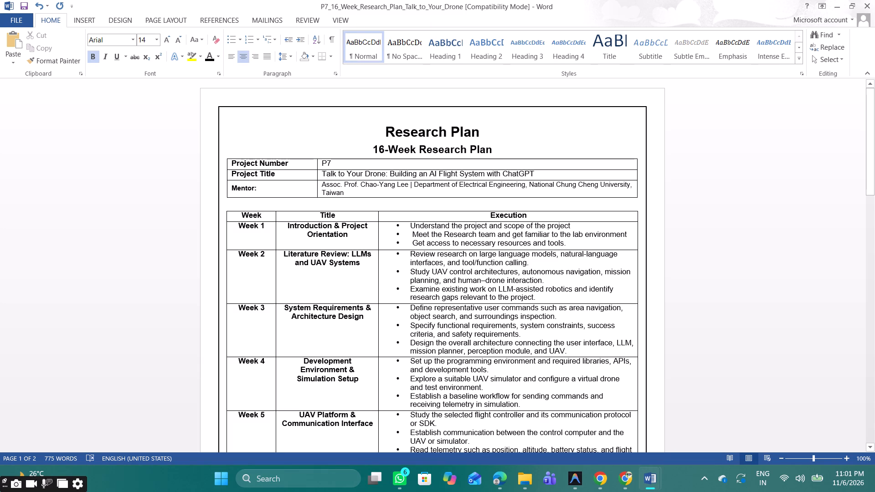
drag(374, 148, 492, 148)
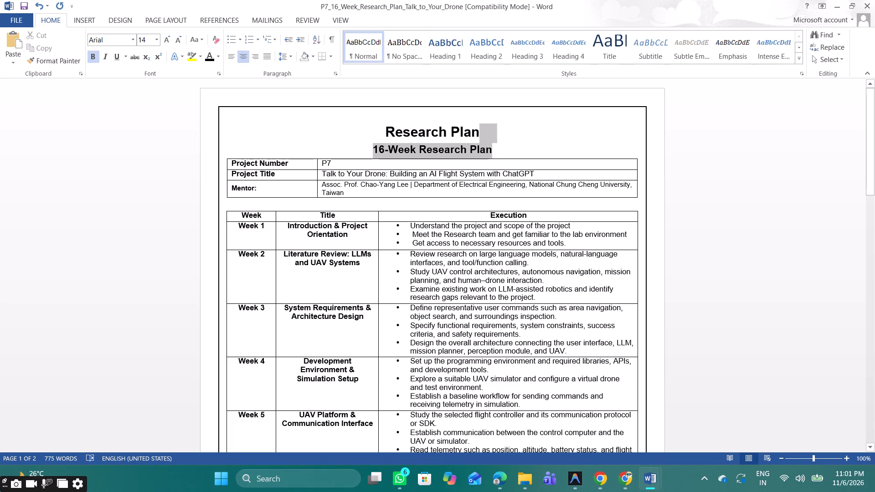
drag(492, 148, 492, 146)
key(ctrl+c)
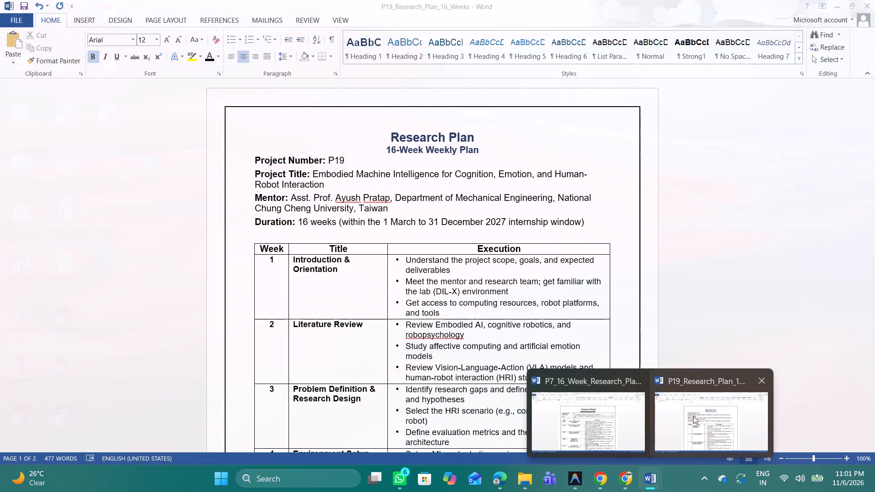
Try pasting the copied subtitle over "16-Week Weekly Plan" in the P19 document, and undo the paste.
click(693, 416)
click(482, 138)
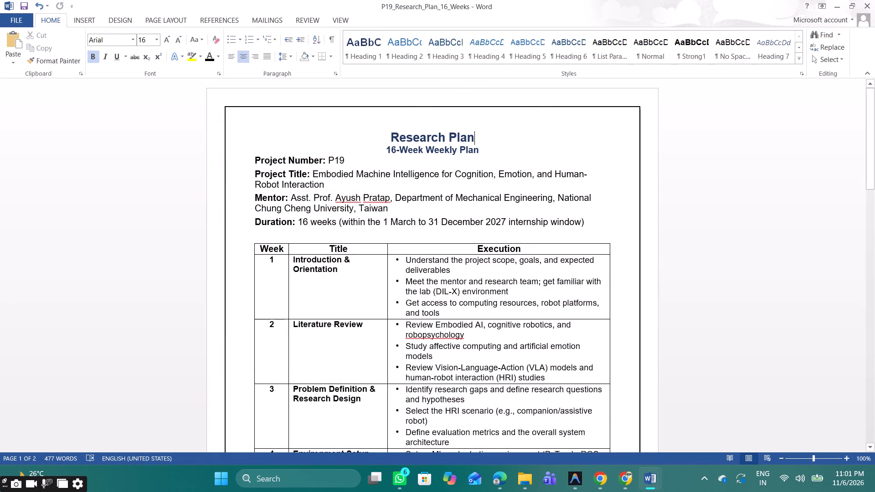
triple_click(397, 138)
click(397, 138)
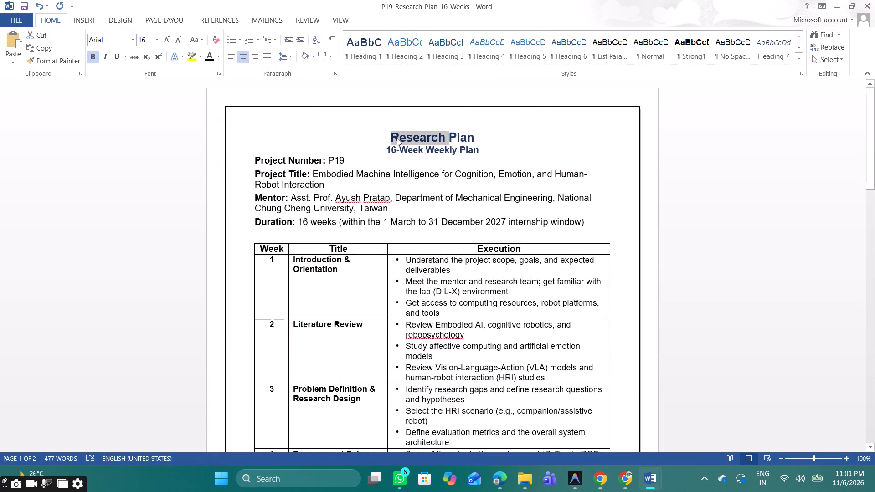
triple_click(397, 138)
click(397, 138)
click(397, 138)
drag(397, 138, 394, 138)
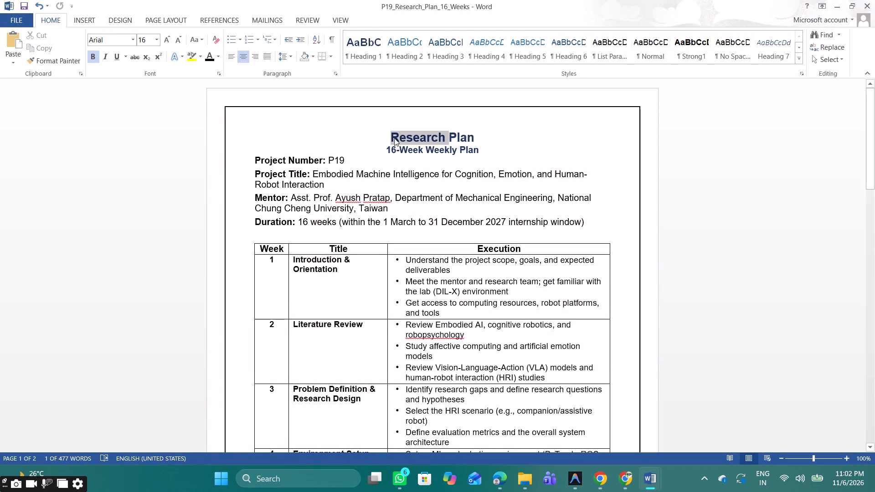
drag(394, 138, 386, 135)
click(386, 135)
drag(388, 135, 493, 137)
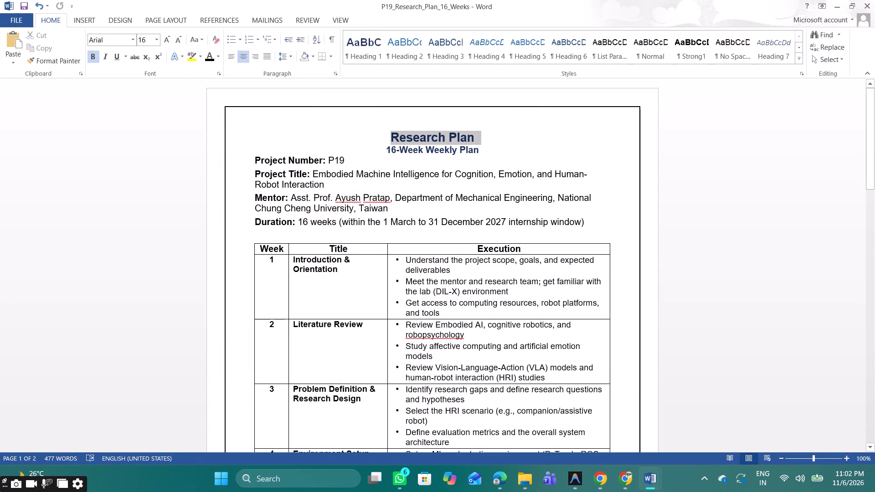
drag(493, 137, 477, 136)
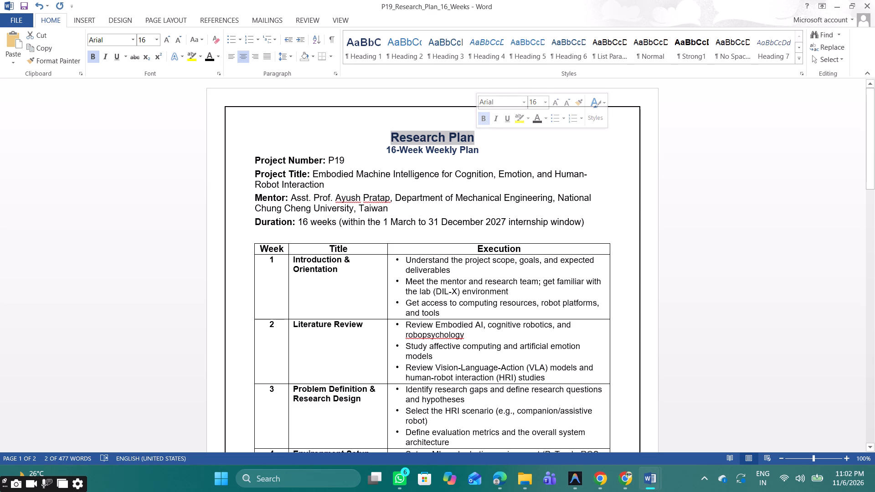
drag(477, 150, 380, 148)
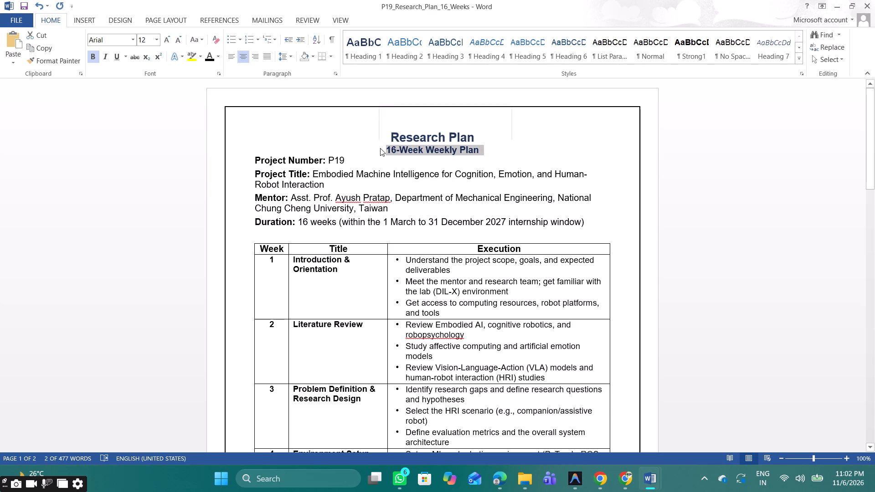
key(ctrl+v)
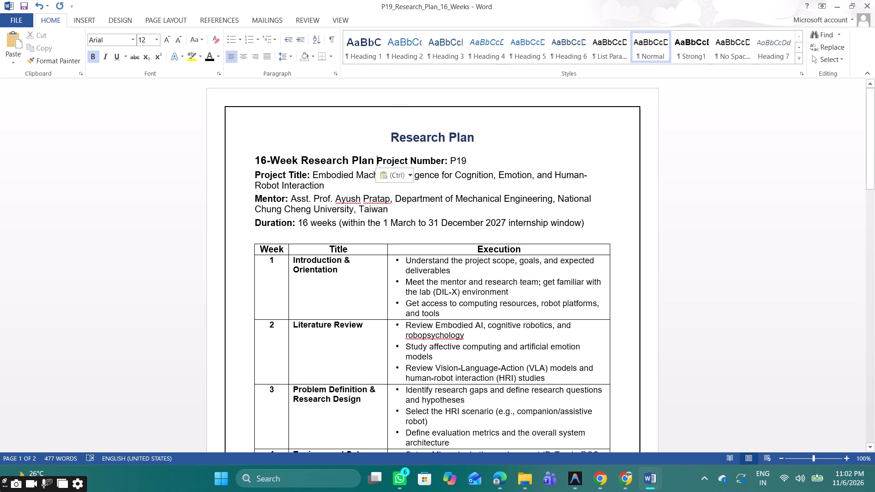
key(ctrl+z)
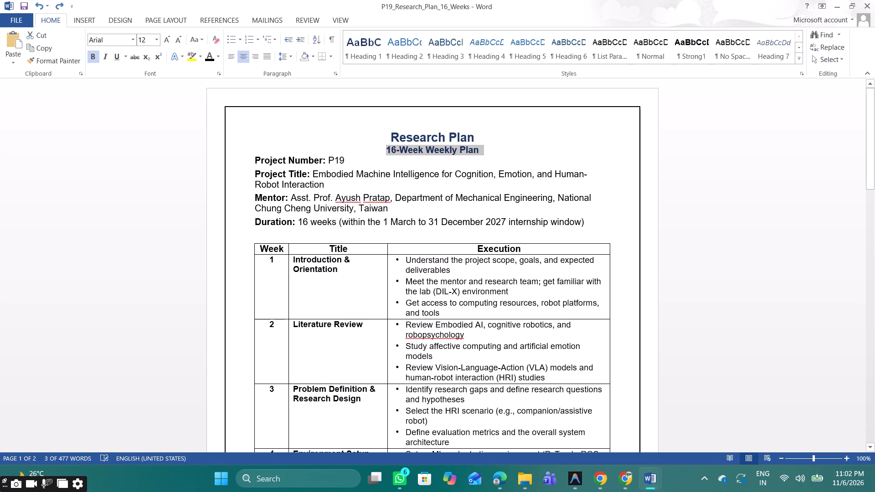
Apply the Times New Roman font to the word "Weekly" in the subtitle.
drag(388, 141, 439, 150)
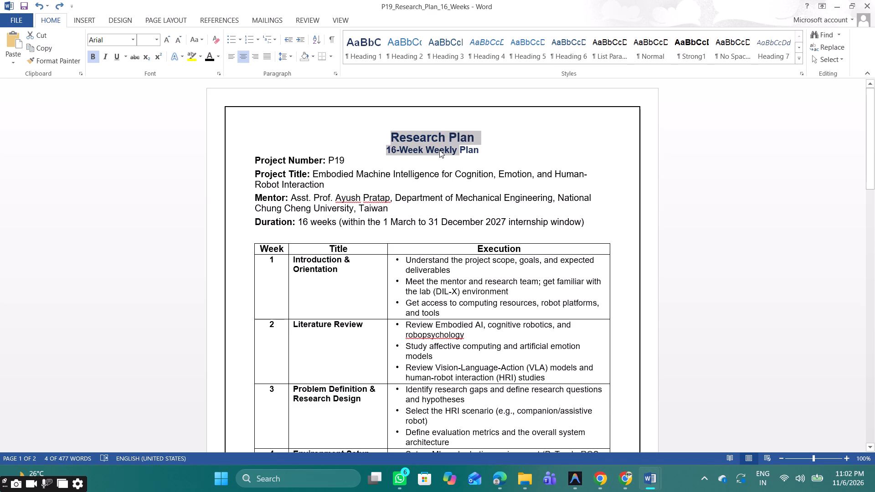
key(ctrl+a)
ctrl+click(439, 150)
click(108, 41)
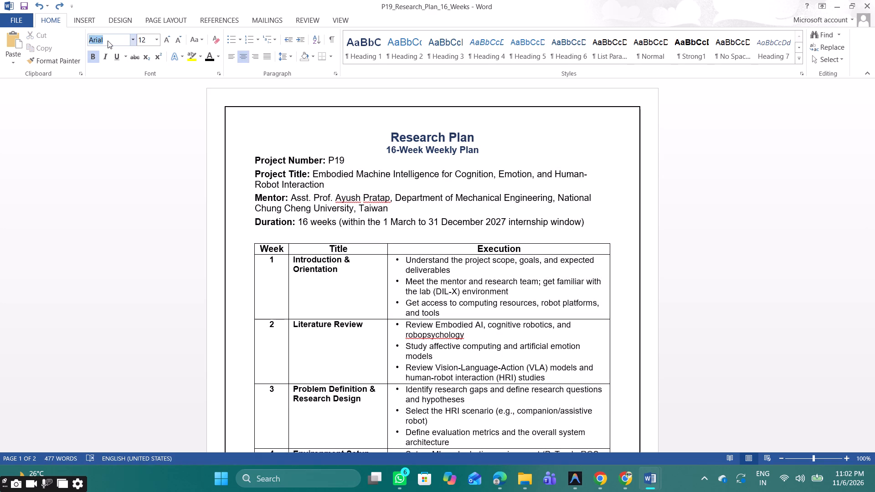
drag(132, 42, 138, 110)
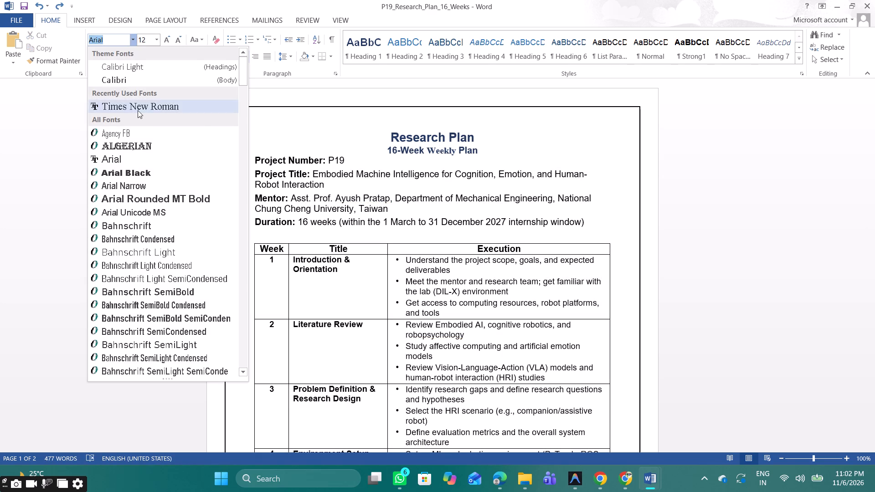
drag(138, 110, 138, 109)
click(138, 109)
Set the font of the whole P19 document to Times New Roman.
click(283, 162)
key(ctrl+a)
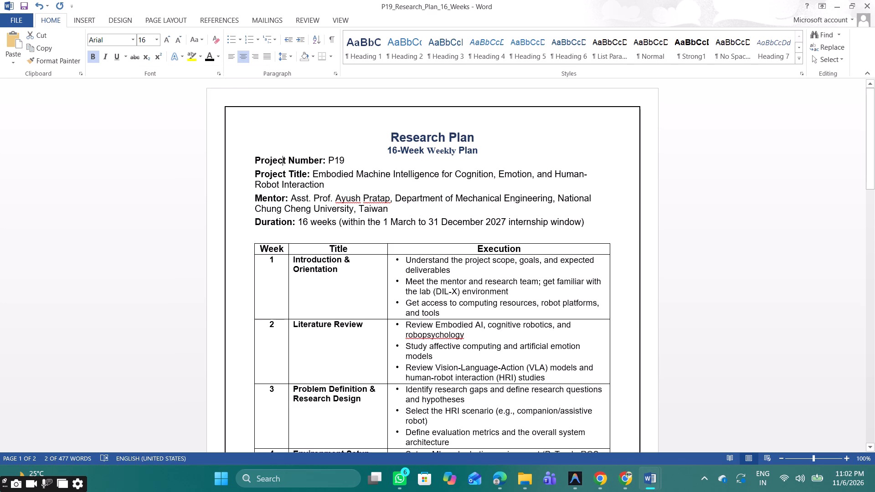
click(135, 41)
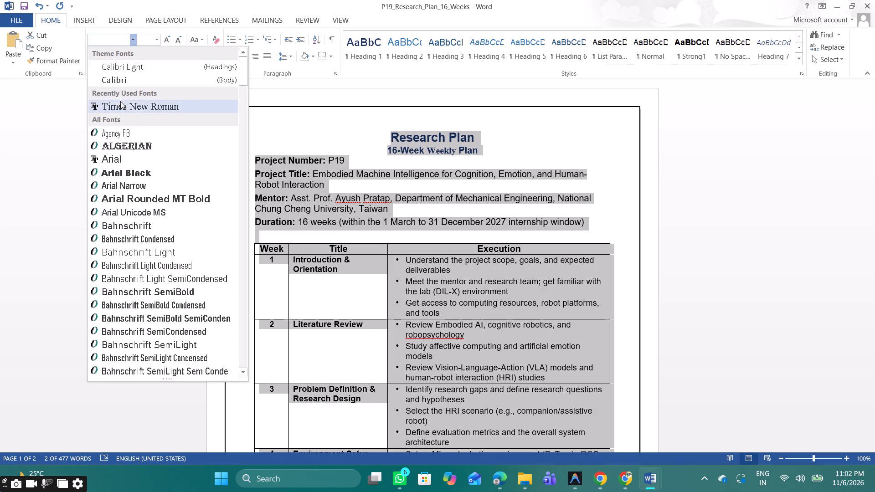
click(120, 102)
click(443, 237)
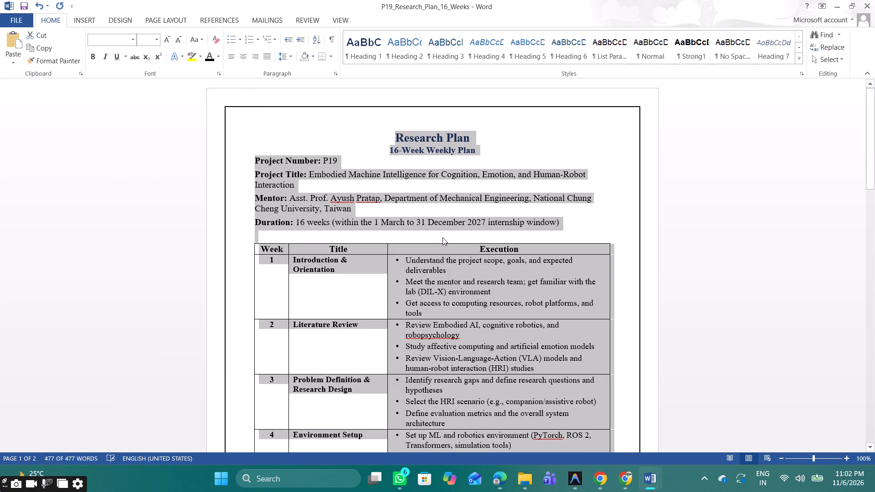
Review the reformatted weekly plan table through Week 16 at the end of the document.
scroll(415, 265, down, 1)
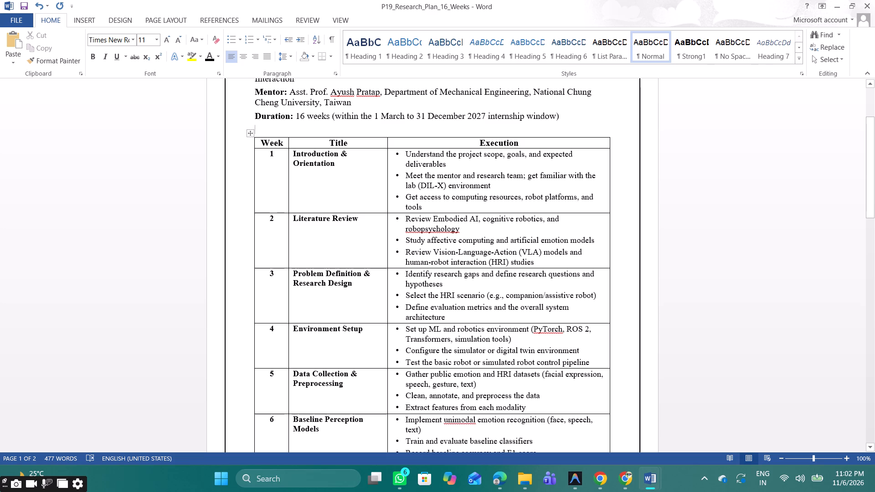
scroll(417, 200, down, 4)
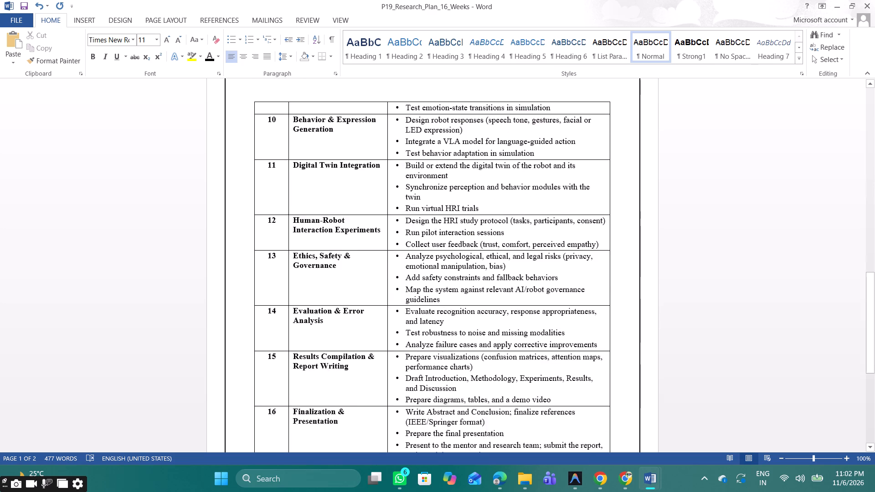
scroll(417, 200, down, 2)
scroll(417, 200, up, 1)
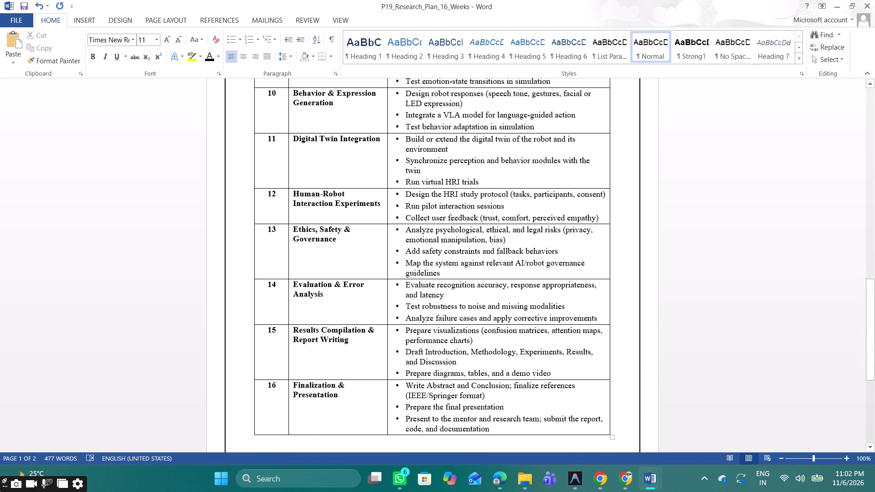
Review the P19 weekly plan table across both pages, from the final weeks back to the document heading.
scroll(417, 200, up, 2)
scroll(324, 238, down, 1)
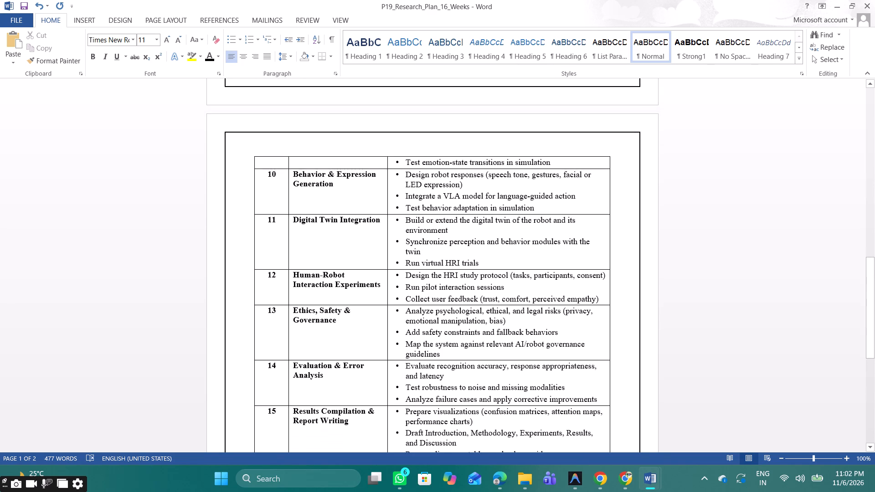
scroll(324, 238, down, 2)
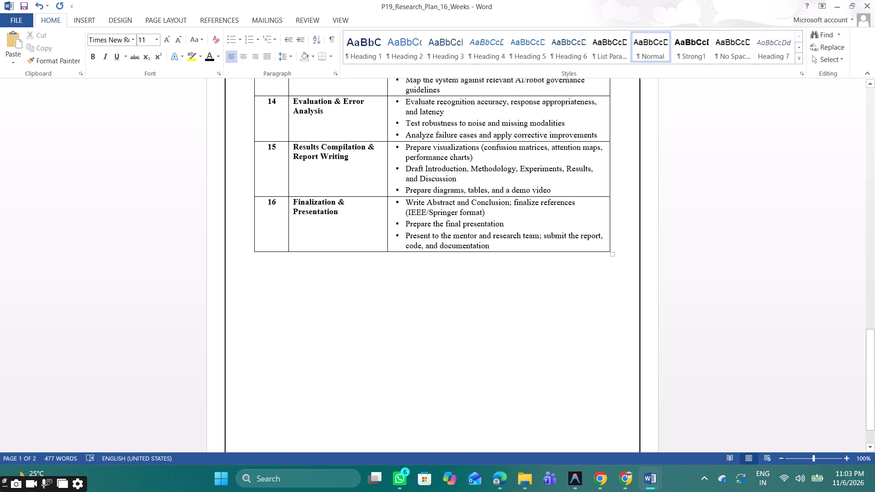
scroll(324, 238, down, 1)
scroll(324, 238, up, 1)
scroll(330, 199, up, 1)
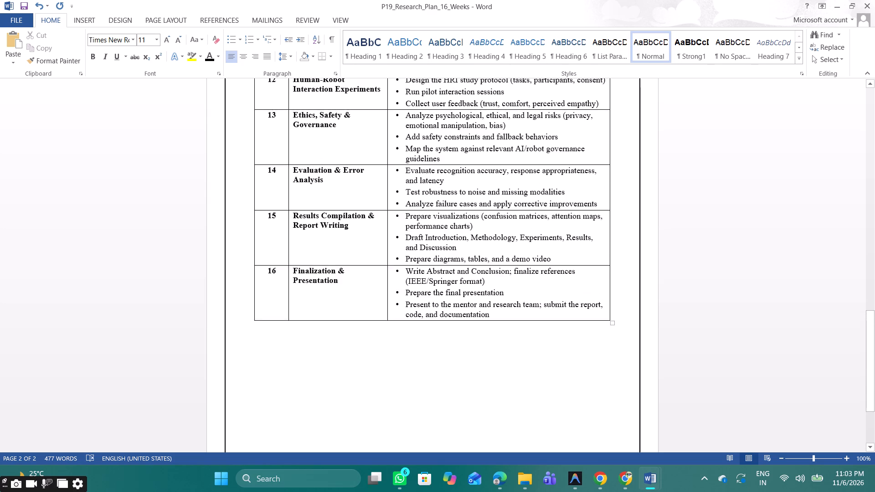
scroll(330, 199, up, 1)
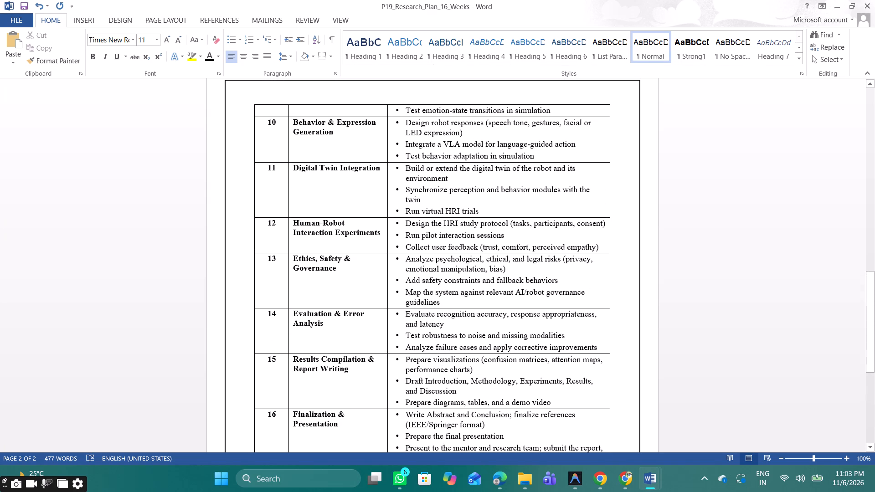
scroll(340, 286, up, 1)
scroll(340, 286, down, 1)
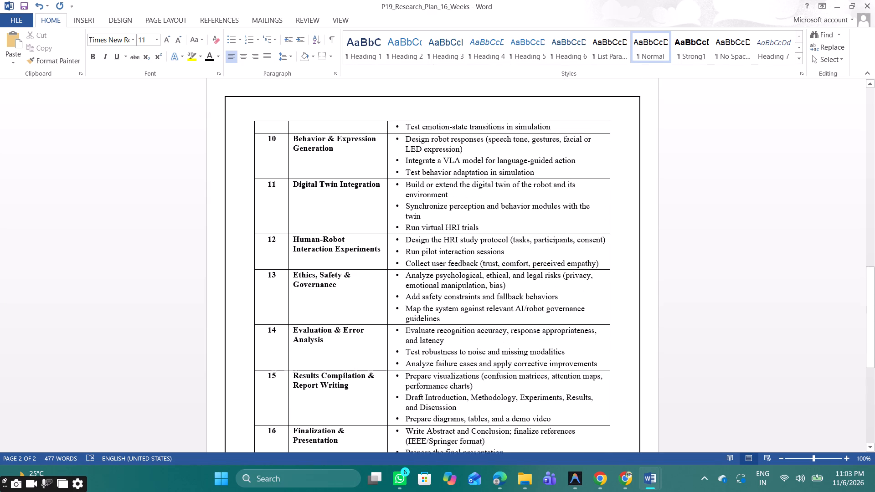
scroll(340, 286, down, 1)
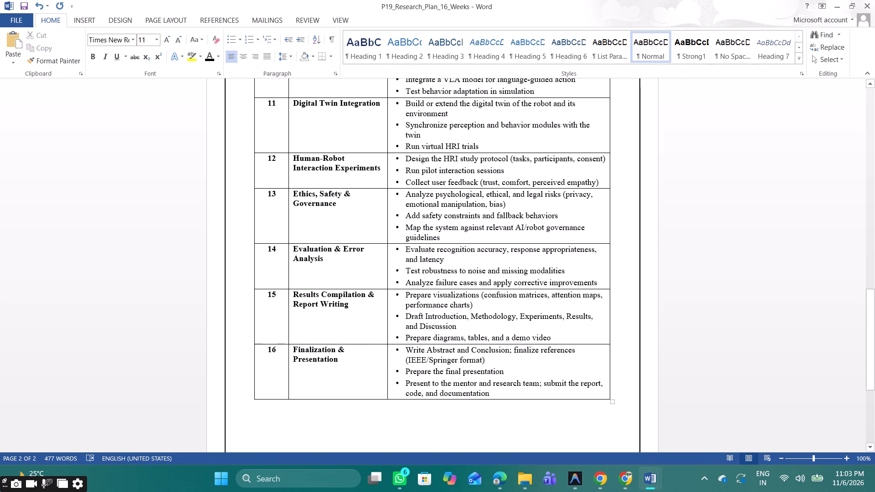
scroll(344, 260, up, 2)
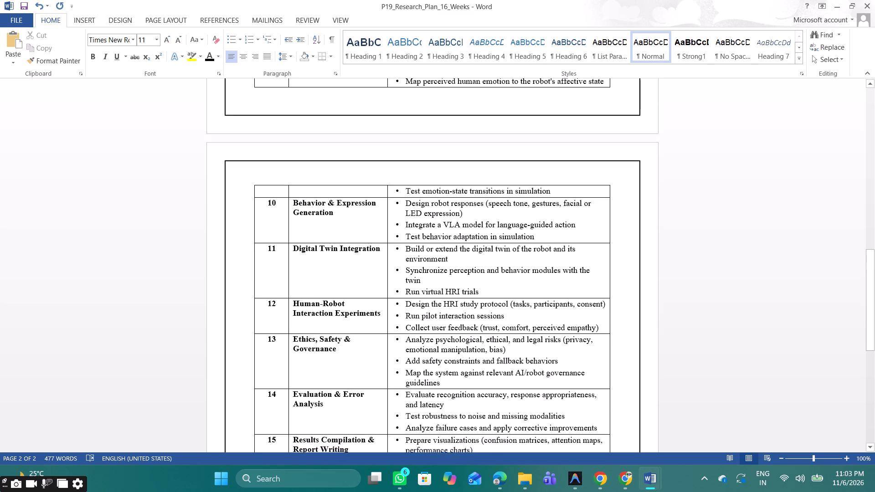
scroll(344, 260, up, 4)
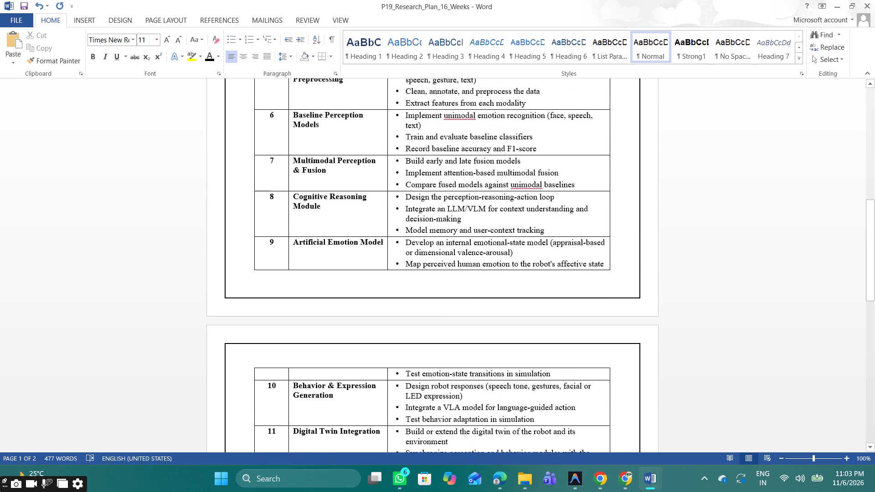
scroll(344, 260, up, 1)
scroll(381, 219, up, 1)
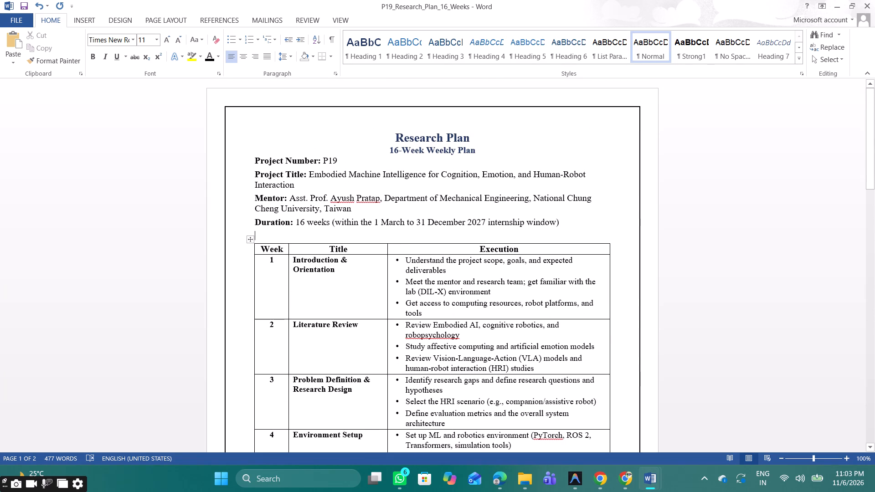
Change the font colour of the "Research Plan" title and its subtitle to black.
drag(474, 147, 400, 136)
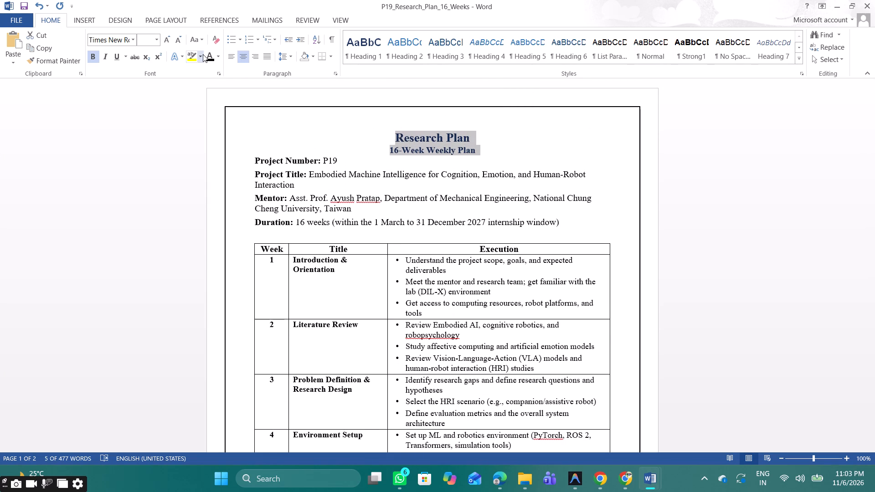
click(210, 57)
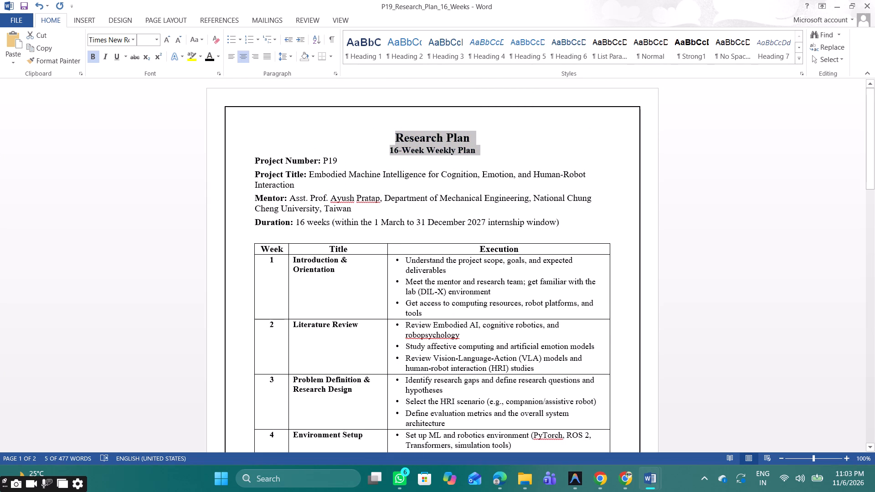
click(374, 176)
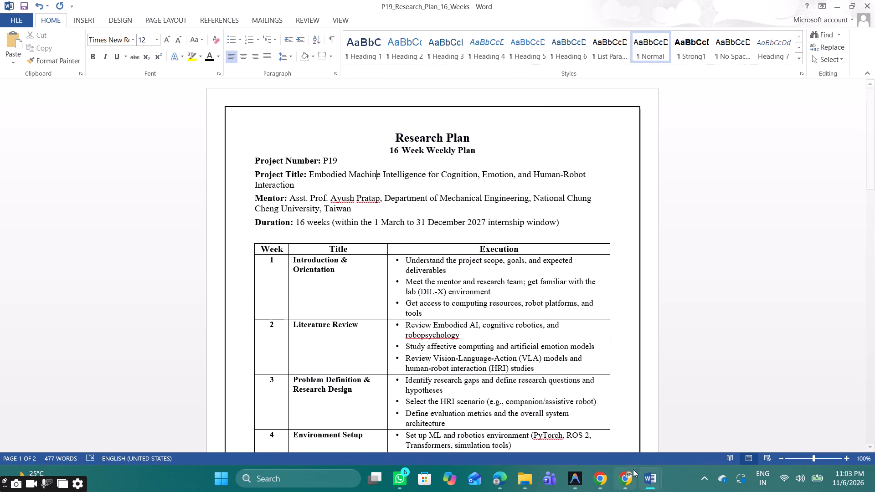
Compare the layout with the P7 research plan document and return to the P19 document.
click(623, 431)
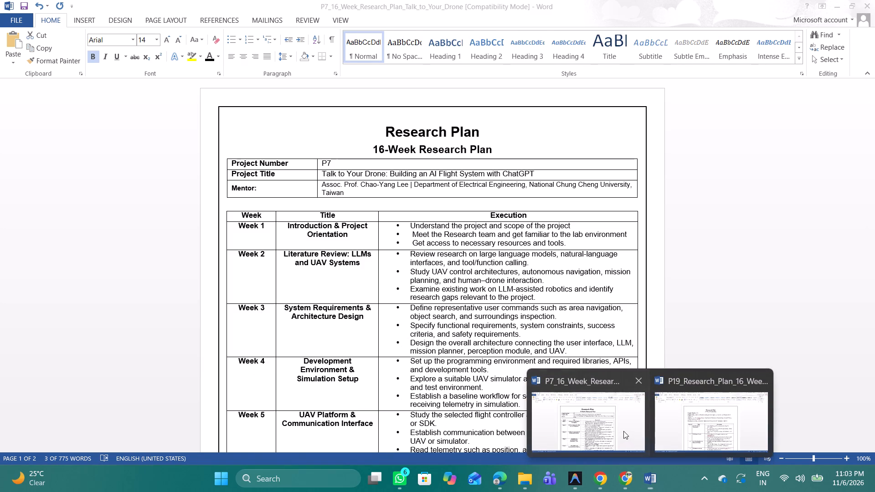
scroll(560, 343, down, 2)
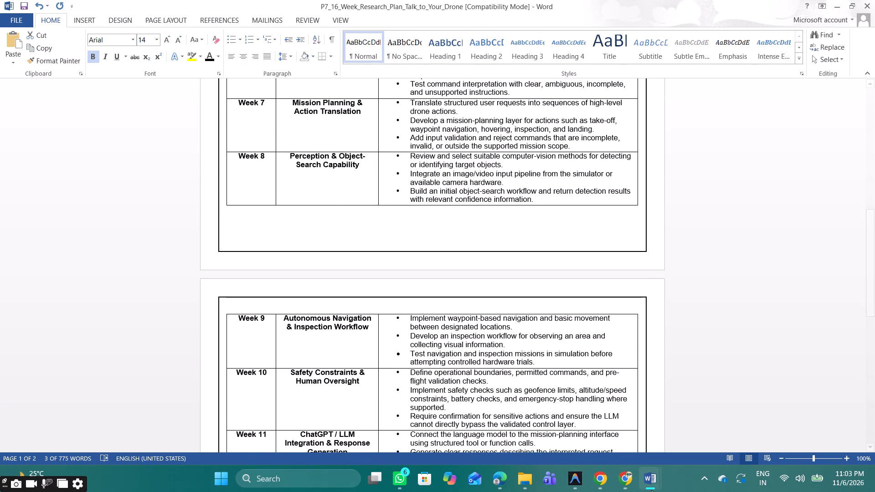
click(685, 428)
click(561, 306)
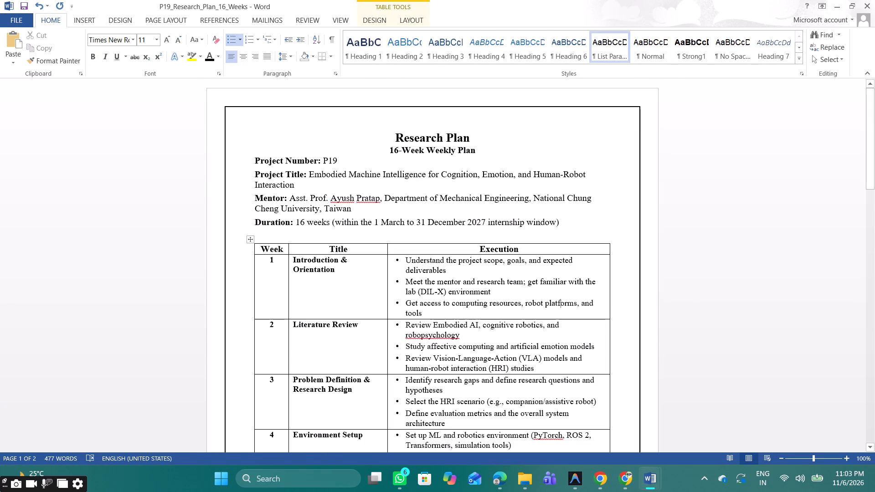
Insert a blank line between the "16-Week Weekly Plan" subtitle and the Project Number line.
click(474, 144)
click(476, 147)
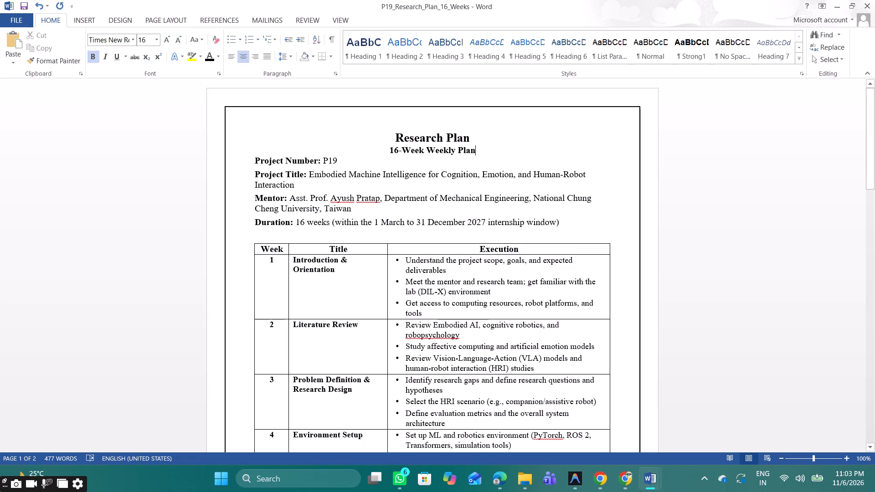
key(Return)
click(188, 175)
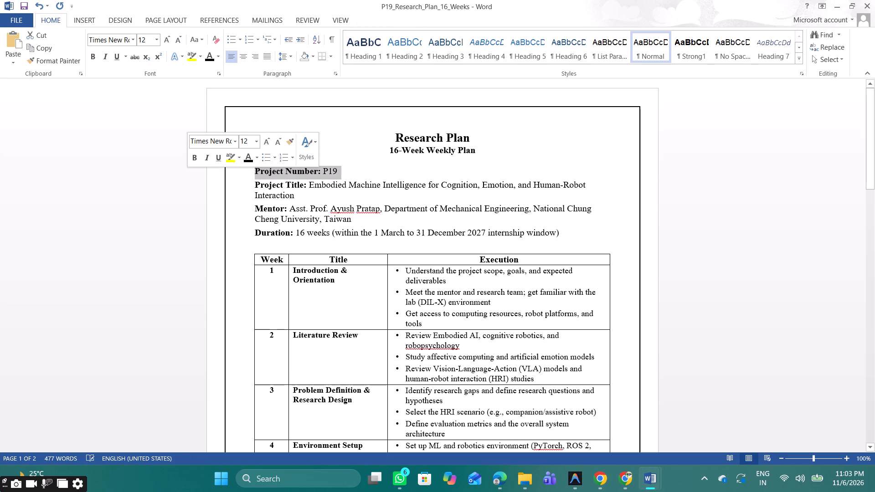
click(182, 136)
click(131, 160)
click(103, 157)
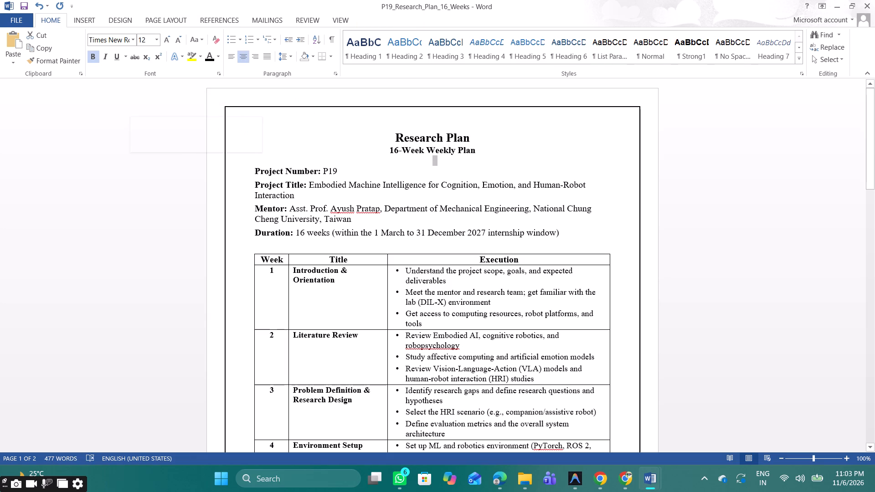
Delete the word "Weekly" from the subtitle so it reads "16-Week Plan".
drag(454, 150, 452, 150)
drag(452, 150, 427, 151)
key(BackSpace)
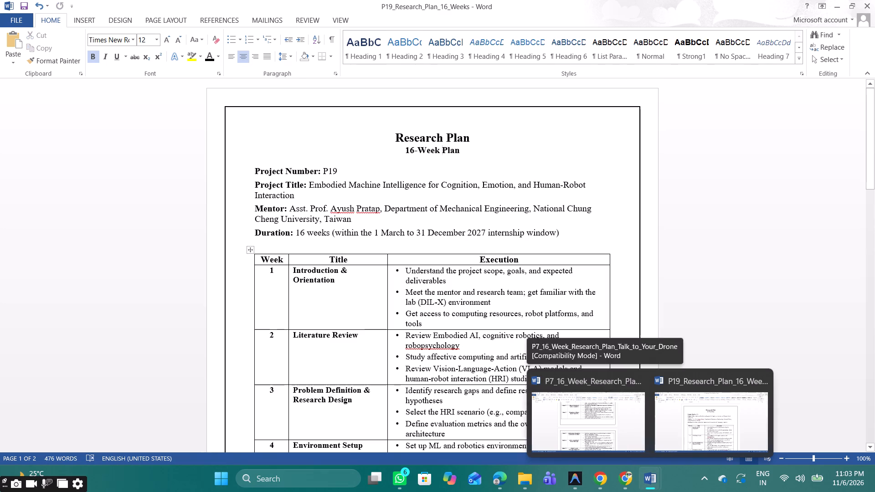
Check the heading and subtitle wording in the P7 research plan and return to the P19 document.
click(618, 428)
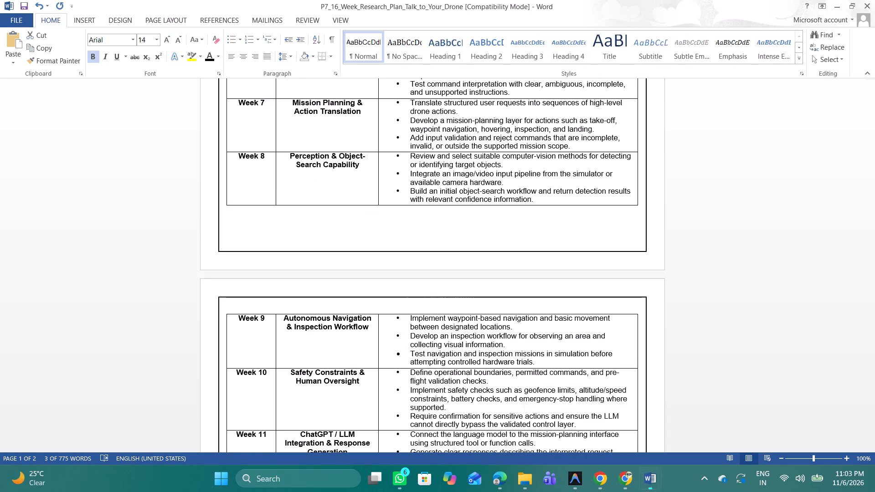
scroll(552, 233, up, 19)
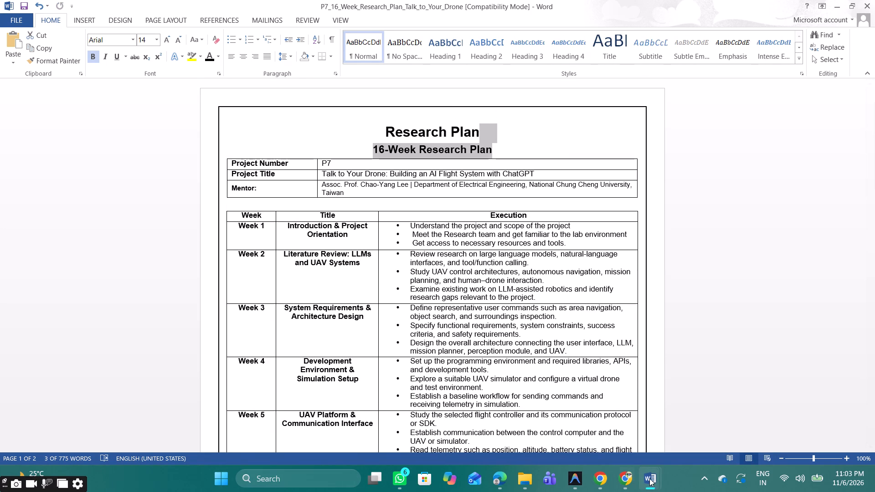
click(682, 429)
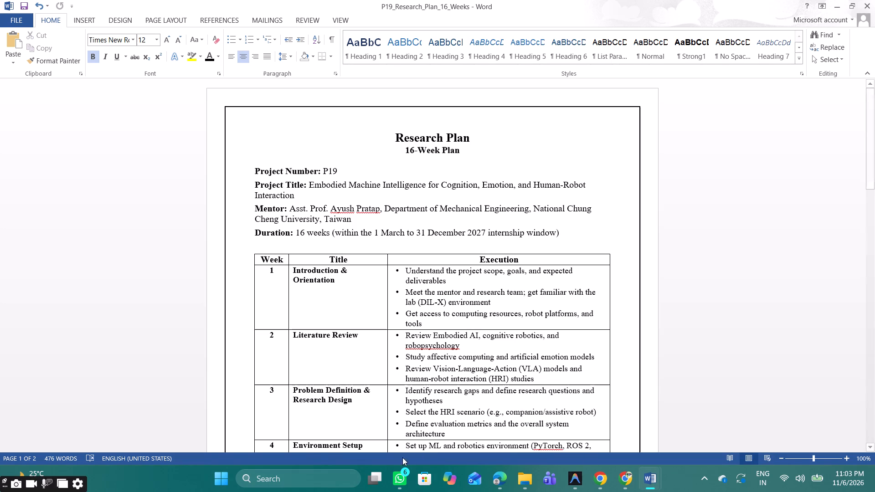
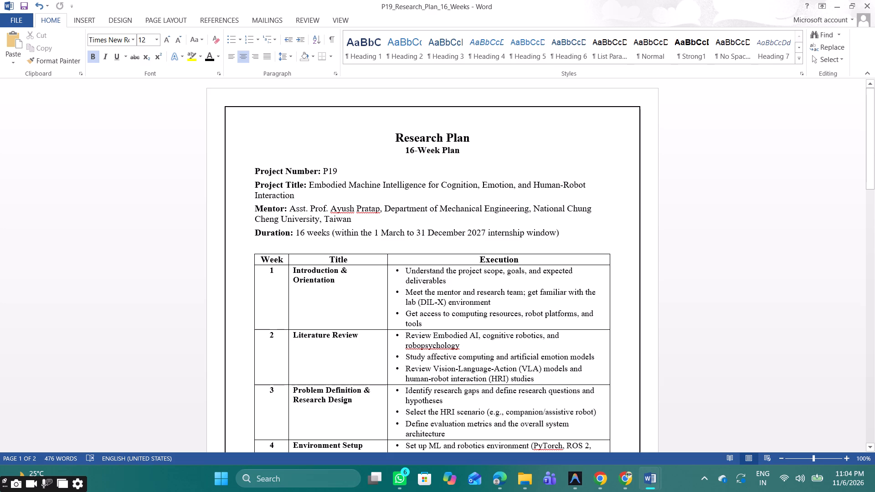
Delete the Duration line below the Mentor line in the project details.
click(556, 232)
drag(566, 231, 519, 234)
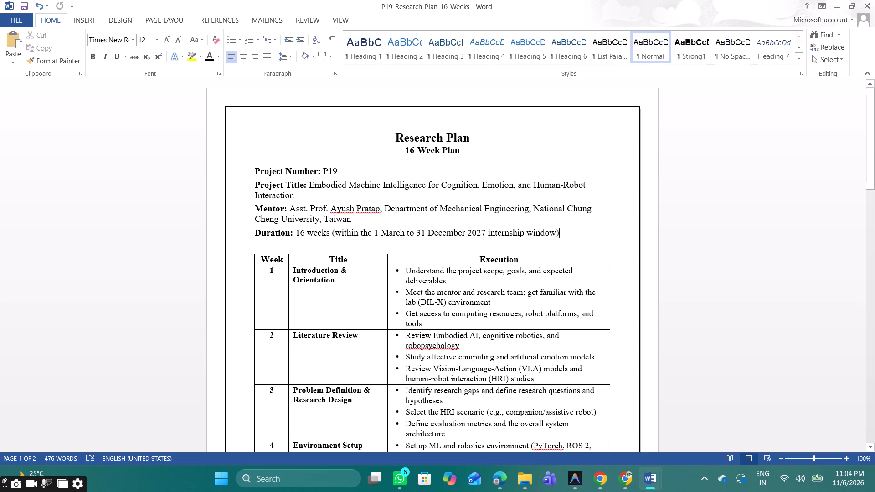
drag(519, 234, 248, 241)
key(BackSpace)
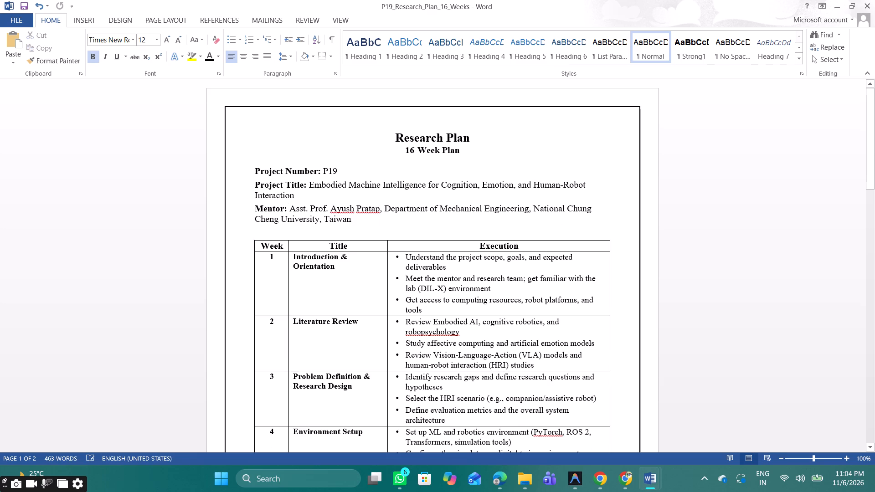
Convert the Project Number, Project Title and Mentor lines into a two-column table, separating the text at paragraphs.
click(135, 203)
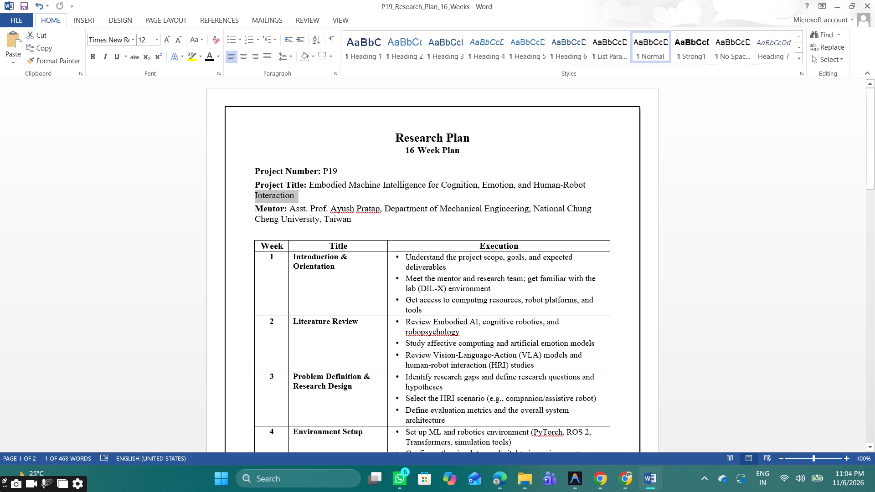
click(202, 166)
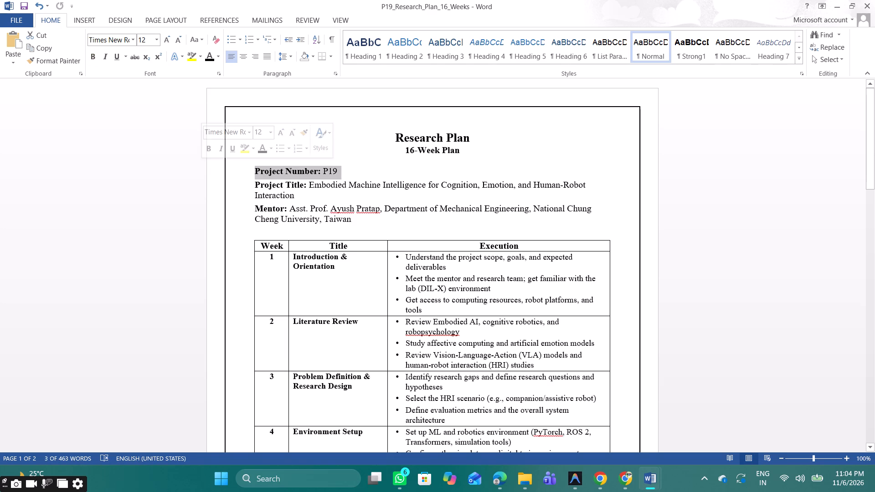
click(154, 195)
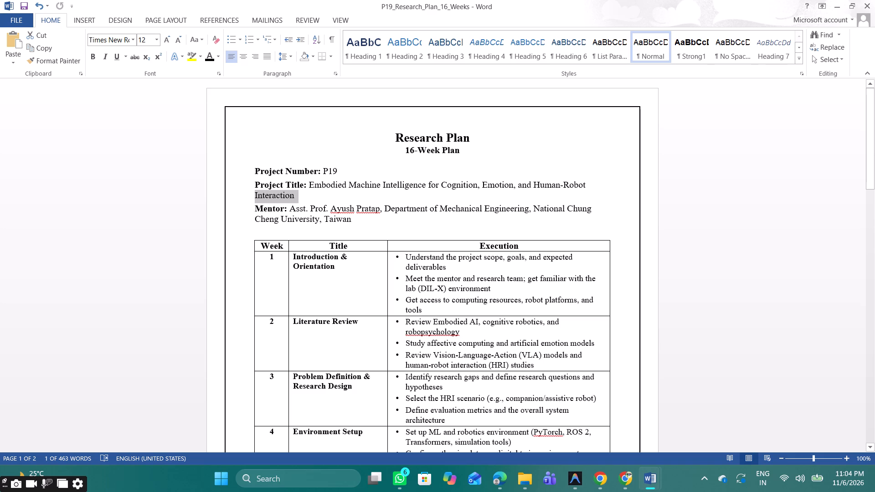
click(306, 183)
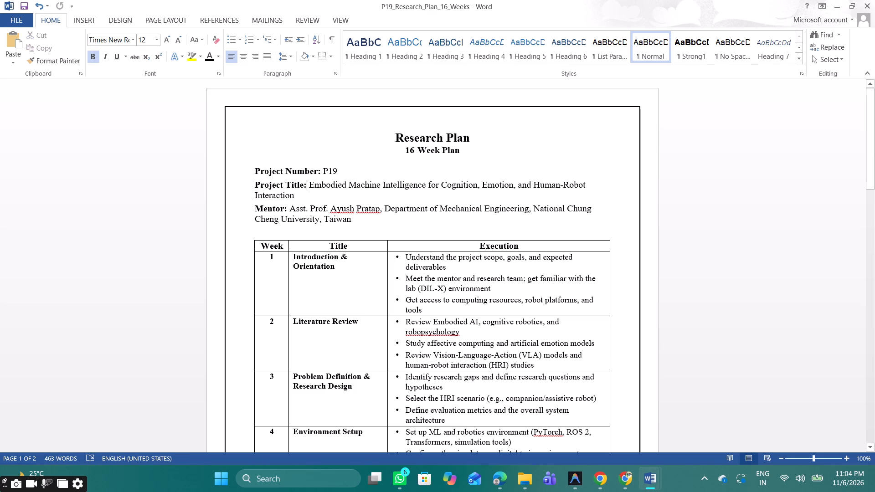
drag(252, 170, 372, 218)
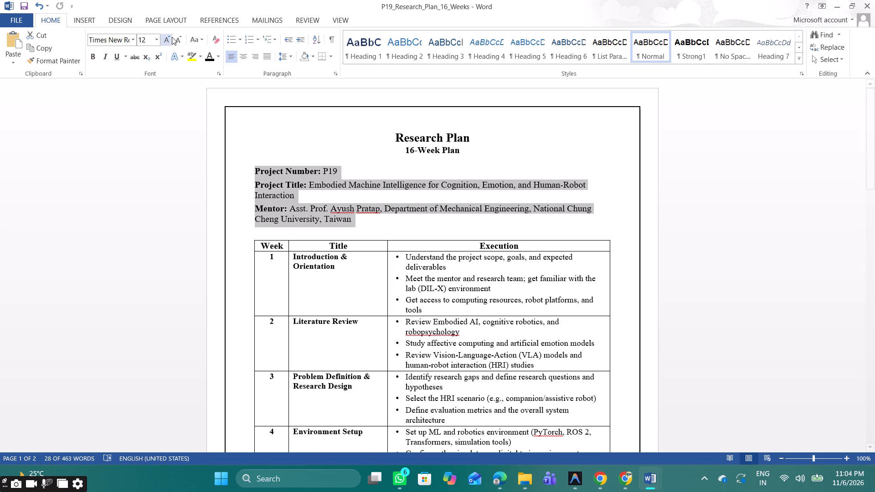
click(121, 19)
click(82, 21)
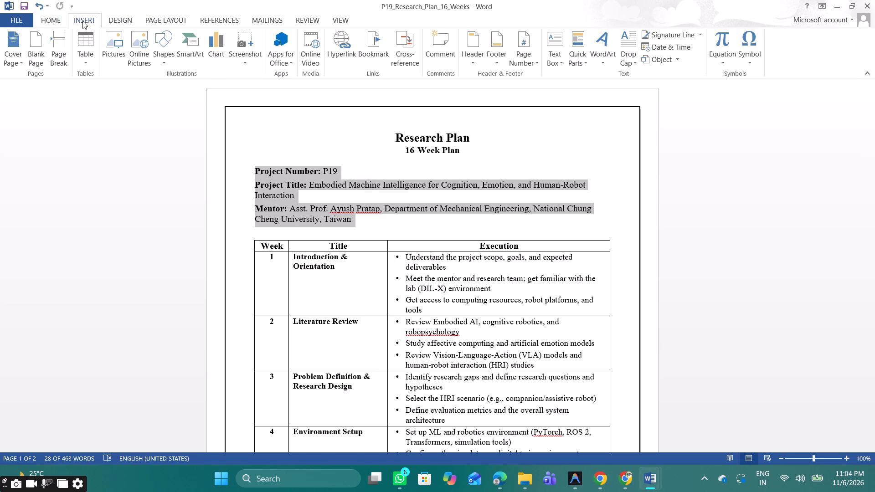
click(80, 44)
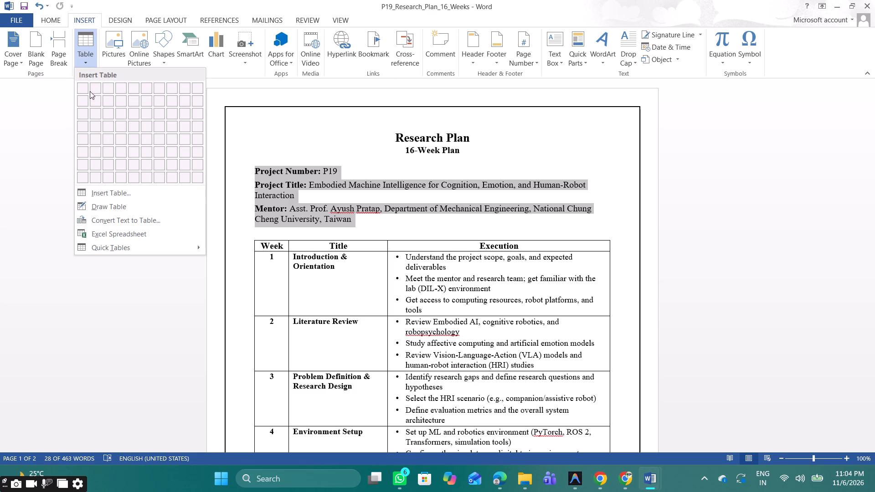
click(108, 217)
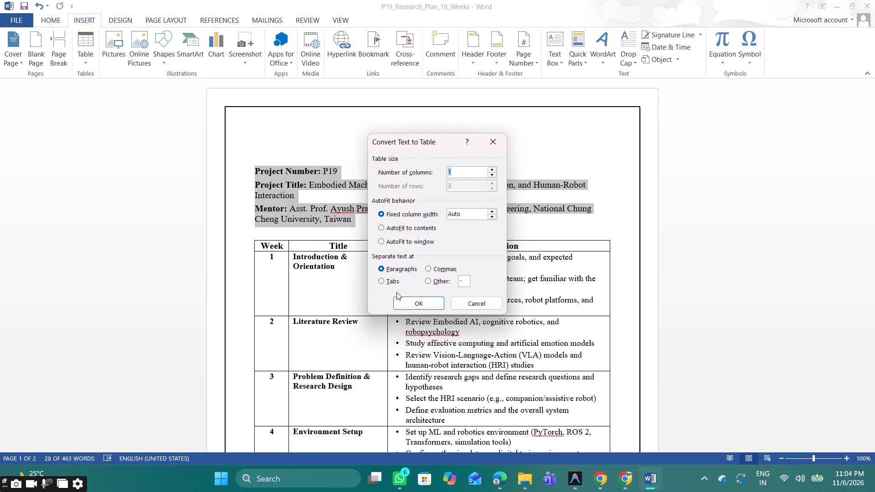
click(455, 171)
key(BackSpace)
key(2)
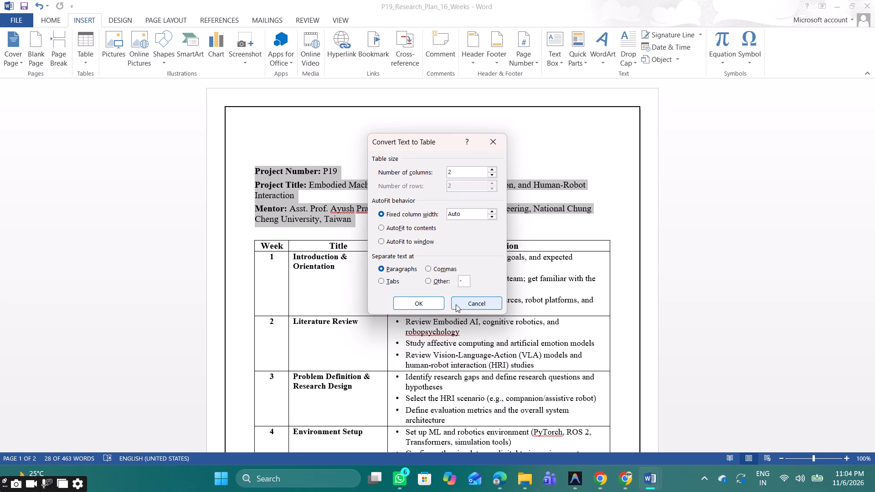
click(436, 302)
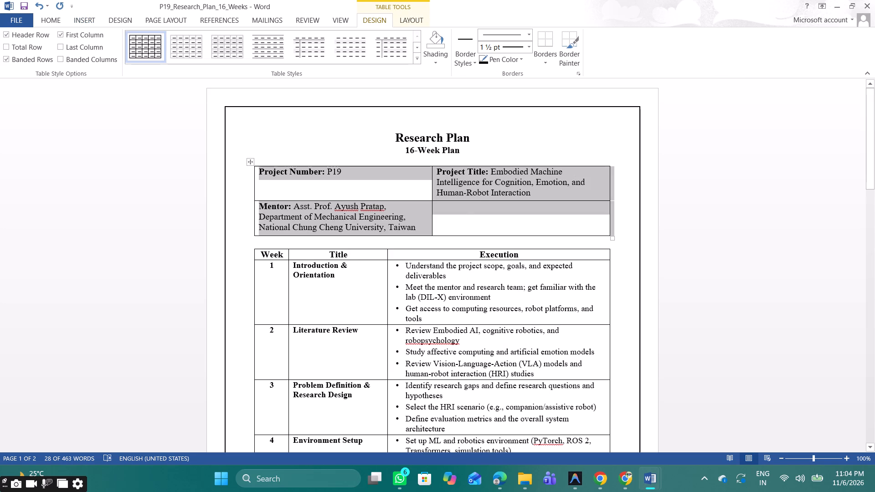
Narrow the project details table's first column to roughly the width of the "Project Number:" label.
click(397, 181)
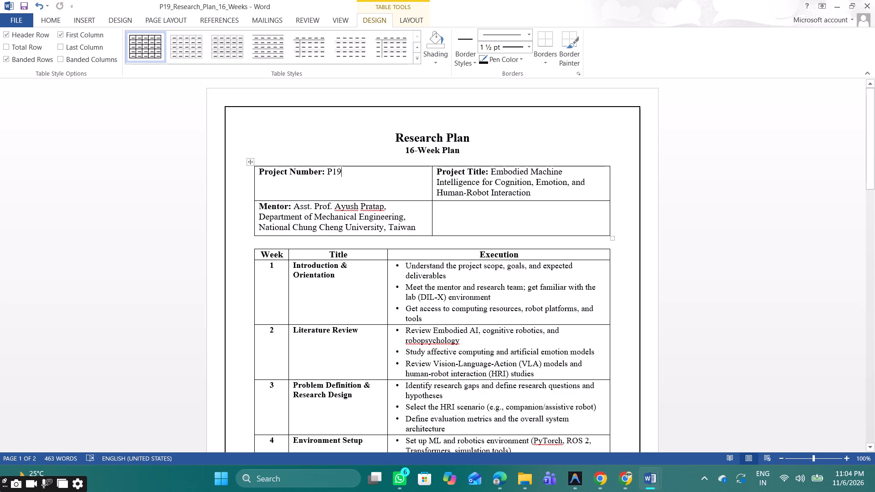
drag(432, 190, 341, 192)
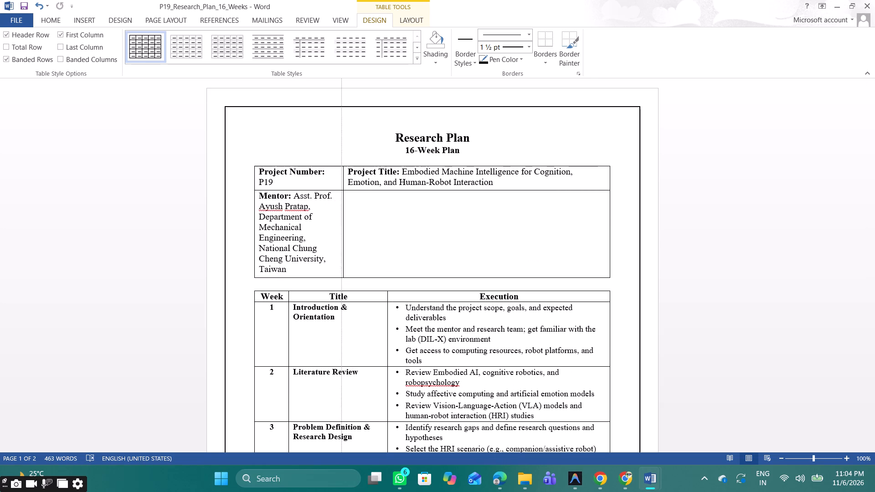
drag(341, 192, 329, 192)
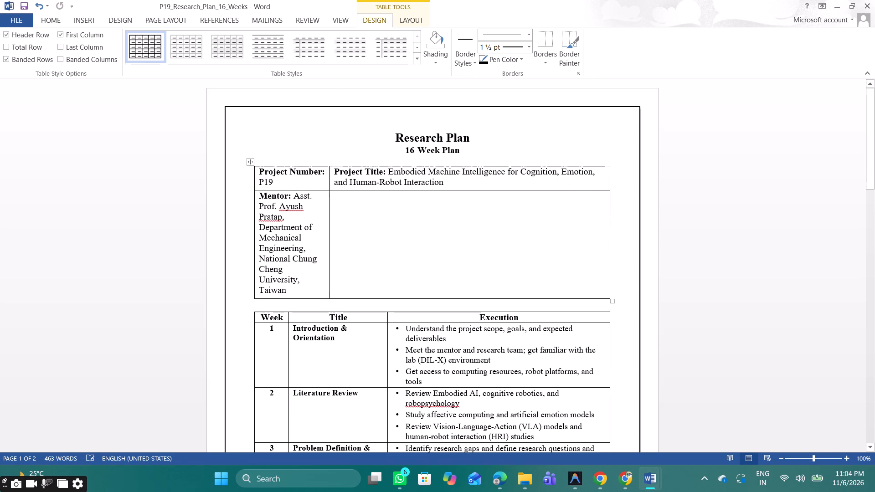
Insert an empty row below the Project Number row in the project details table.
drag(278, 182, 252, 169)
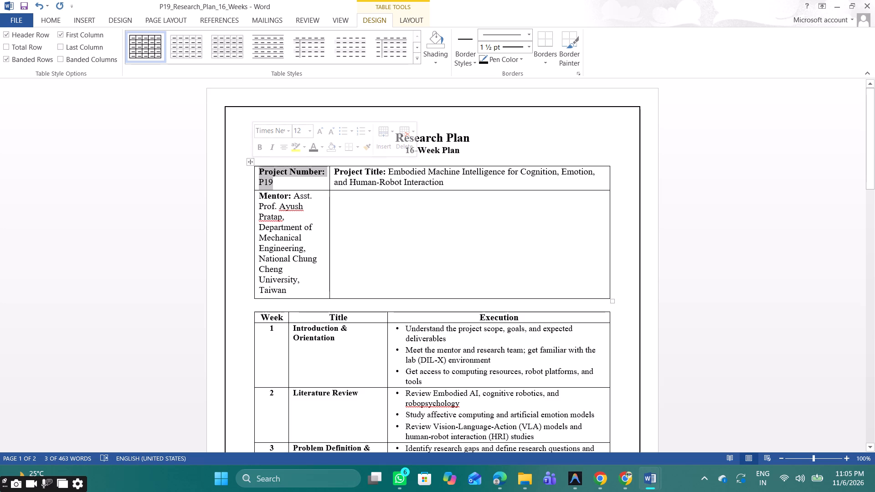
click(388, 147)
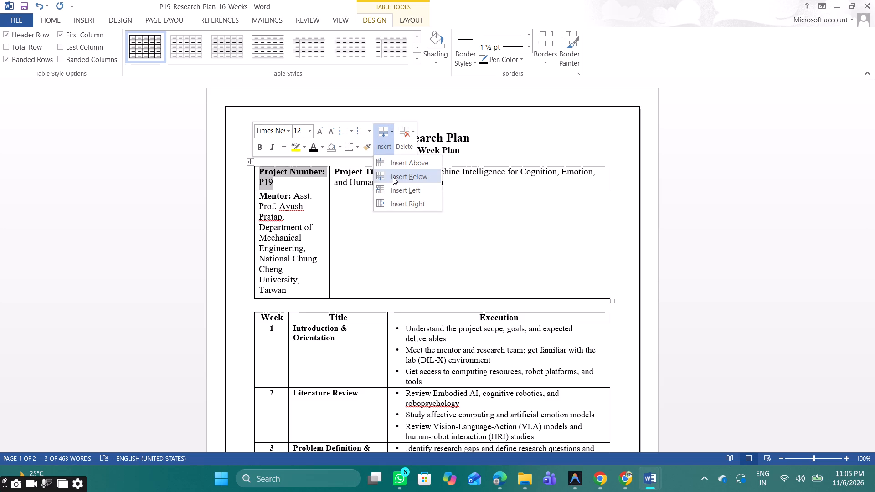
click(393, 177)
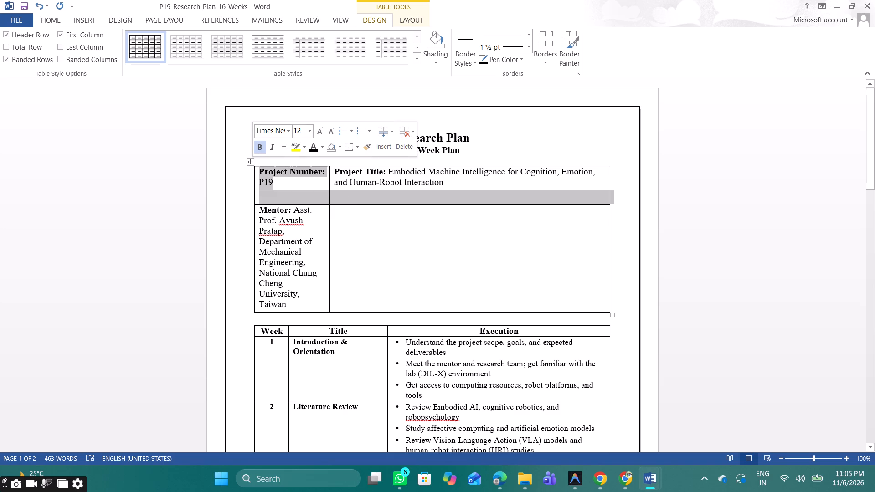
Move the project title text and its "Project Title:" label into the new row, with the label in the first column and the text in the second.
drag(450, 187, 392, 169)
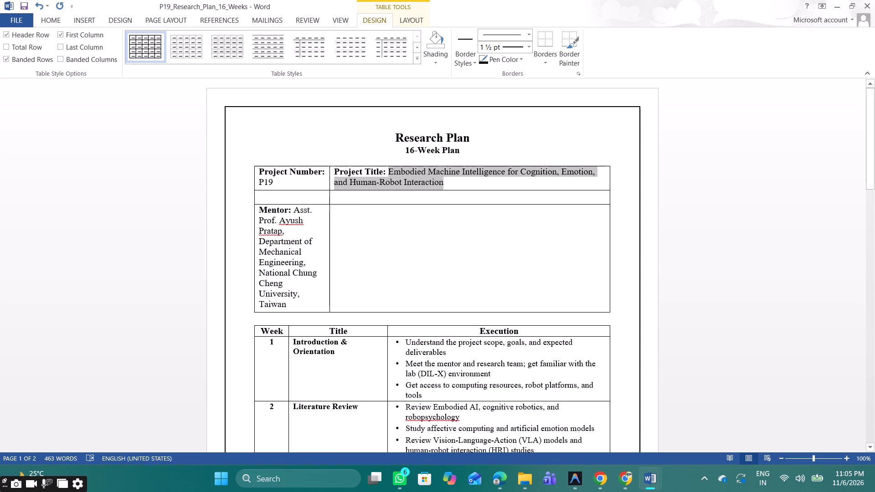
drag(392, 169, 387, 172)
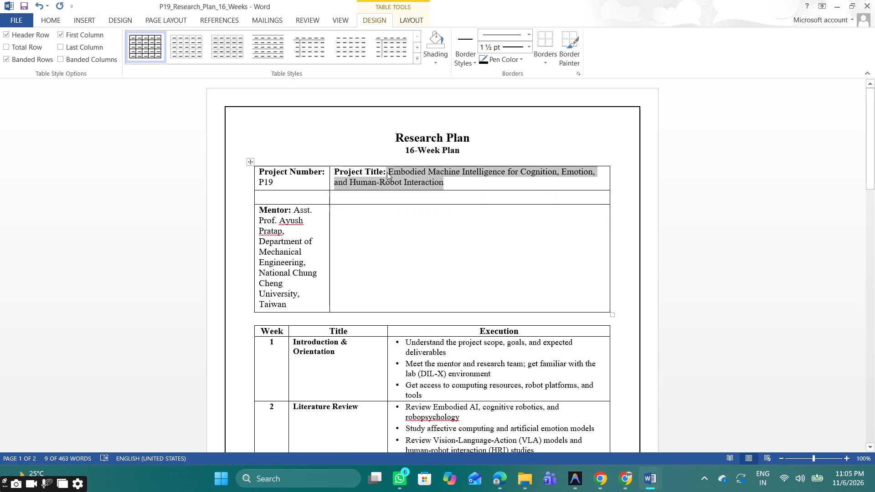
key(ctrl+x)
click(357, 198)
key(ctrl+v)
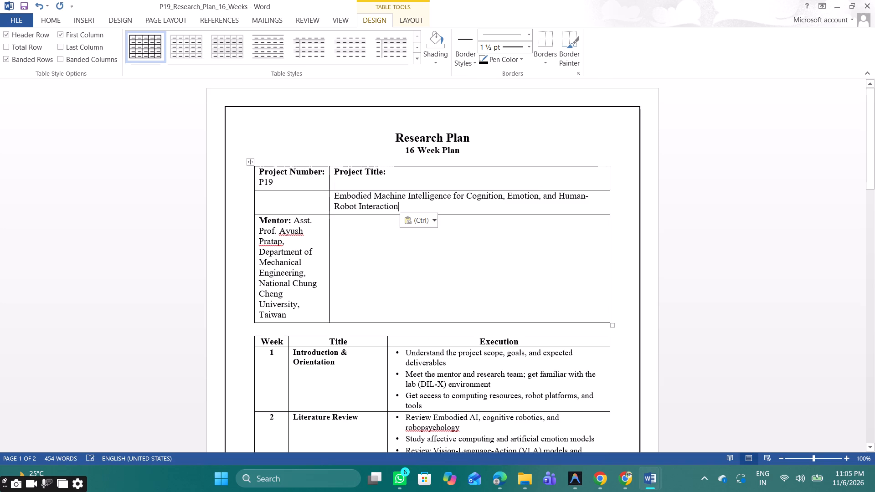
drag(392, 180, 349, 175)
key(ctrl+x)
click(289, 199)
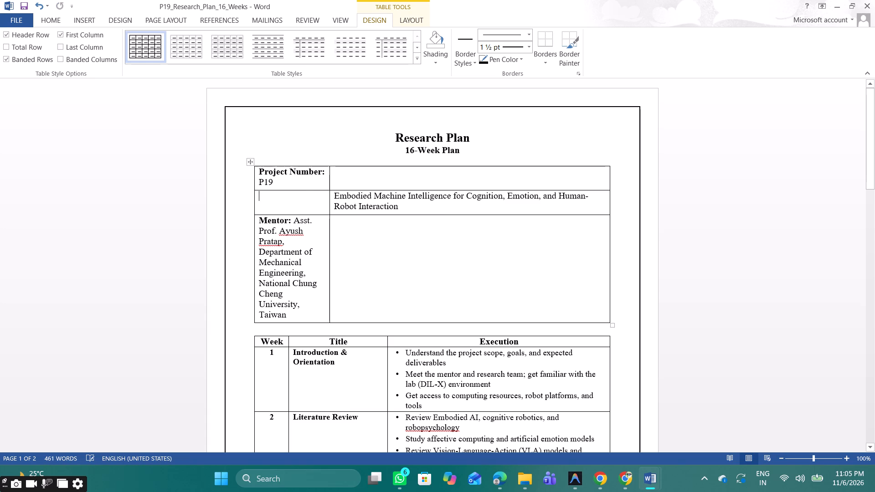
key(ctrl+v)
Move "P19" out of the label cell into the second-column cell of the Project Number row.
drag(277, 181, 258, 183)
key(ctrl+x)
click(355, 169)
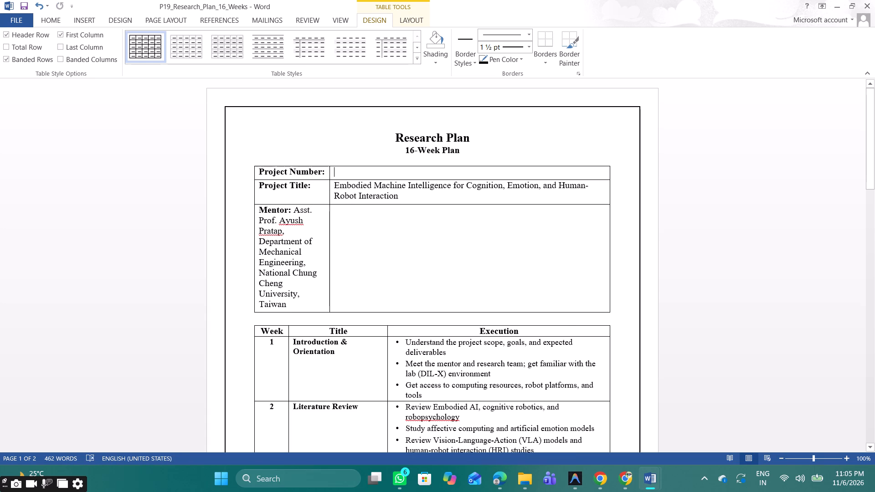
key(ctrl+c)
key(ctrl+v)
Move the mentor's name, department and university into the second-column cell of the Mentor row.
drag(291, 304, 293, 210)
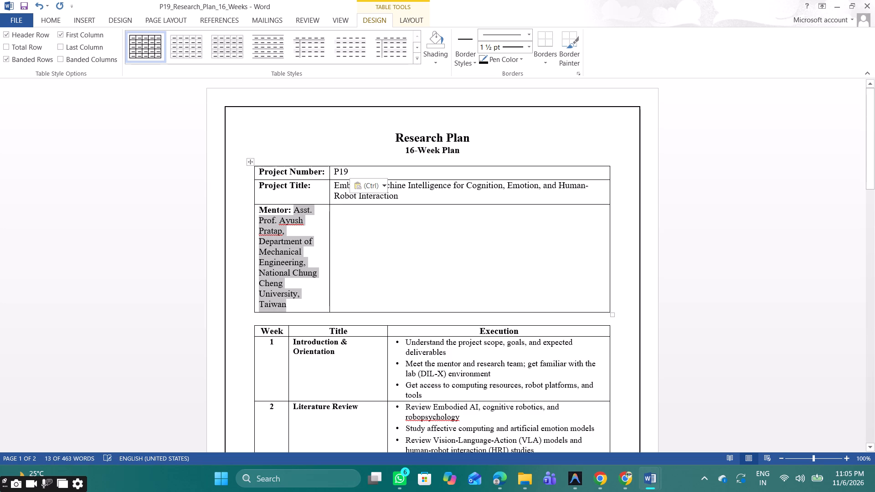
key(ctrl+x)
click(354, 214)
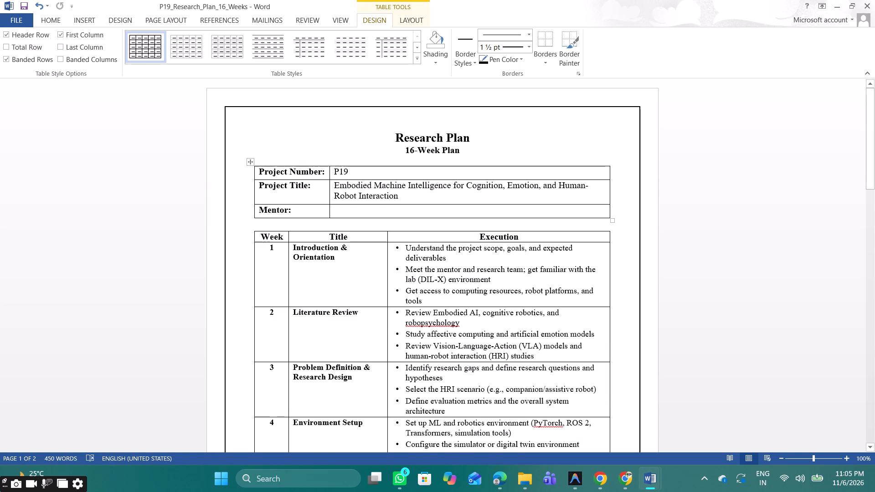
key(ctrl+v)
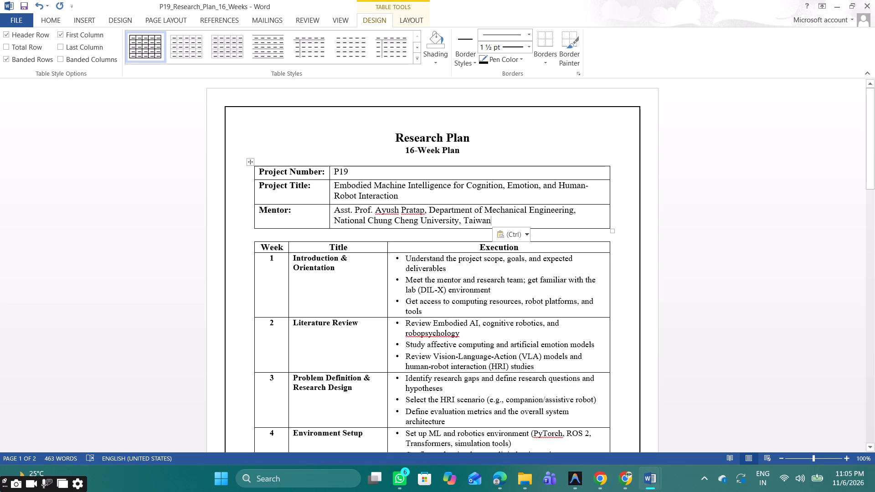
Slightly increase the height of the Week, Title and Execution header row in the weekly table.
scroll(291, 218, down, 1)
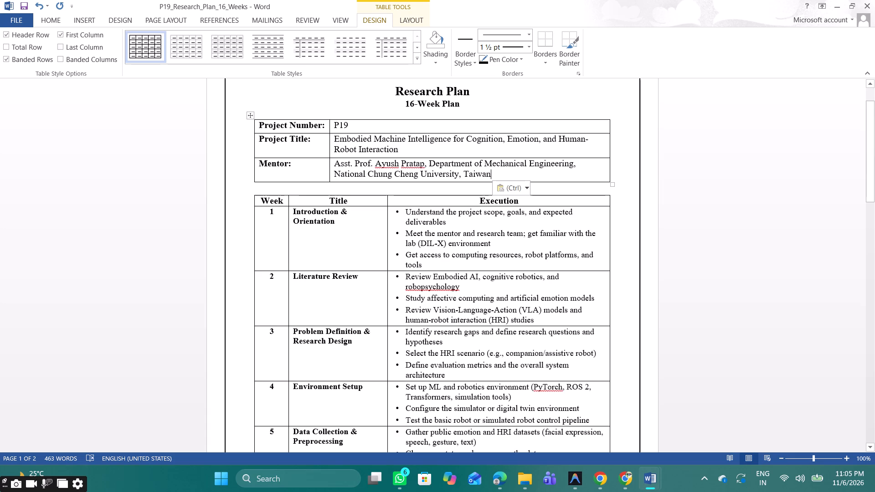
scroll(347, 283, down, 1)
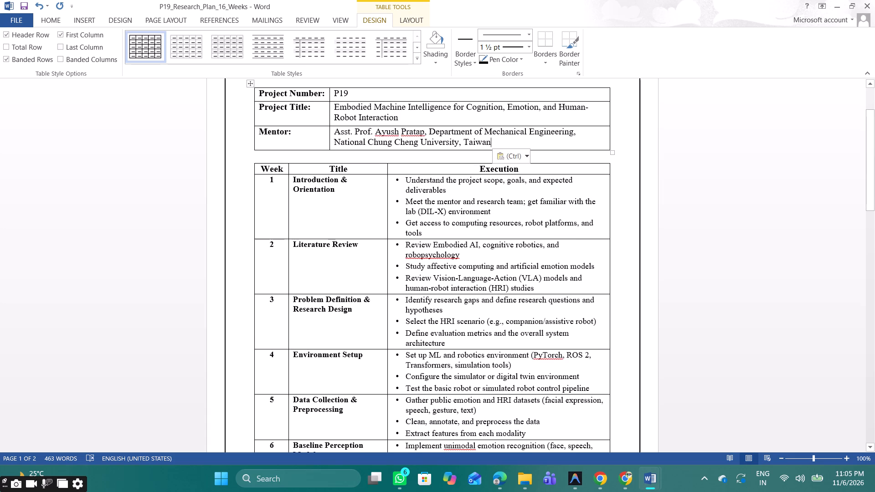
scroll(387, 216, up, 1)
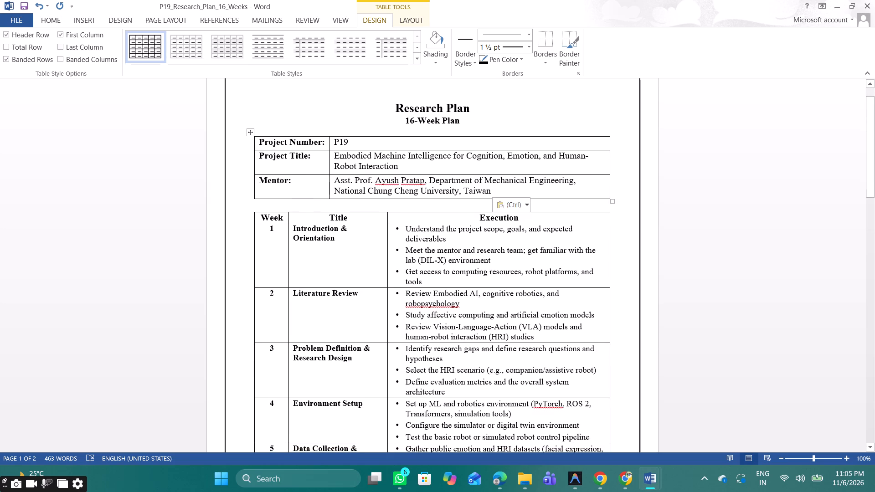
scroll(387, 181, up, 1)
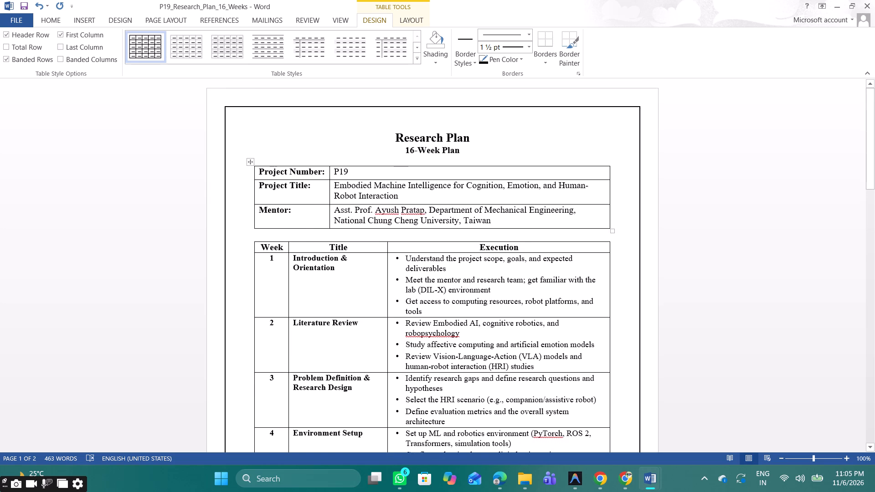
click(380, 118)
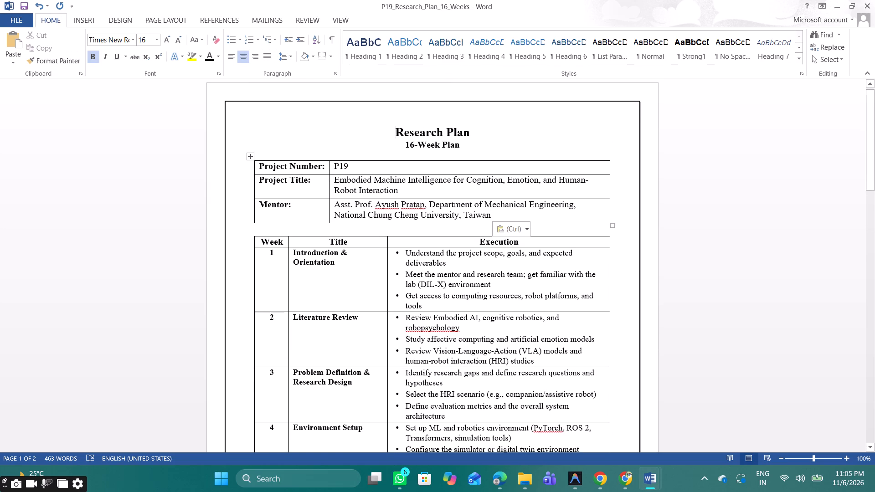
scroll(349, 179, down, 2)
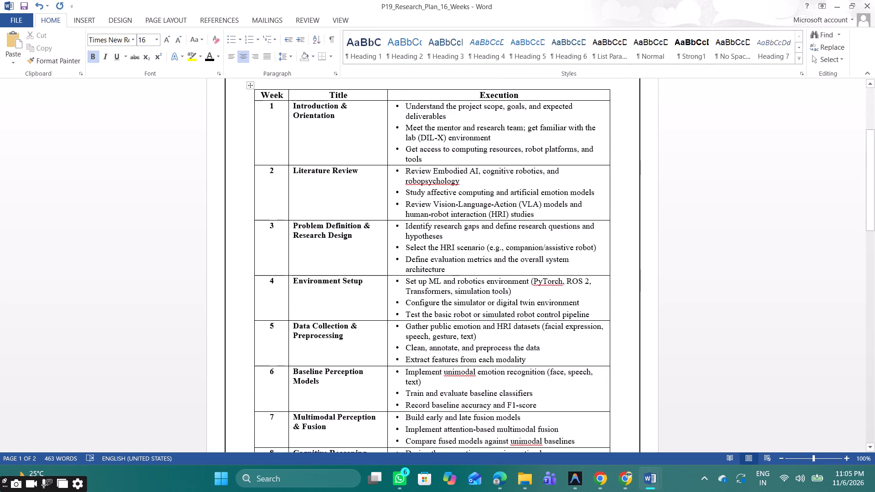
drag(364, 101, 364, 107)
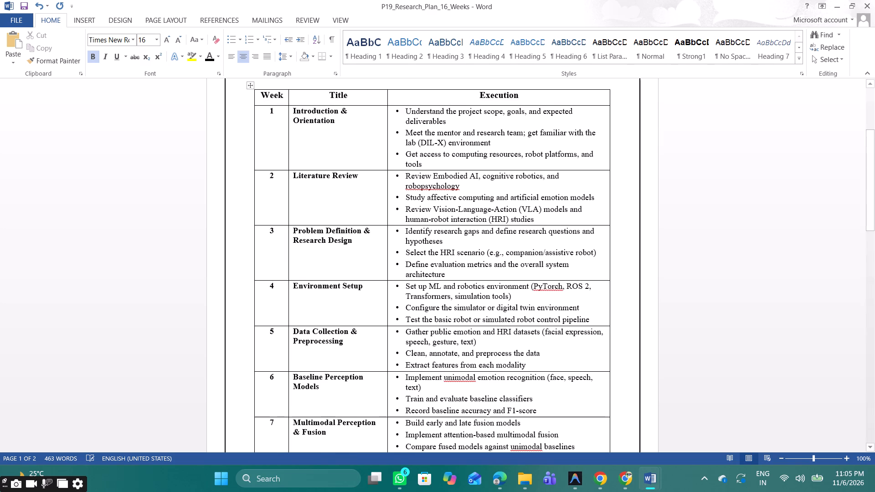
Review the weekly table through Week 16 and glance at the P7 research plan for comparison.
scroll(290, 185, down, 4)
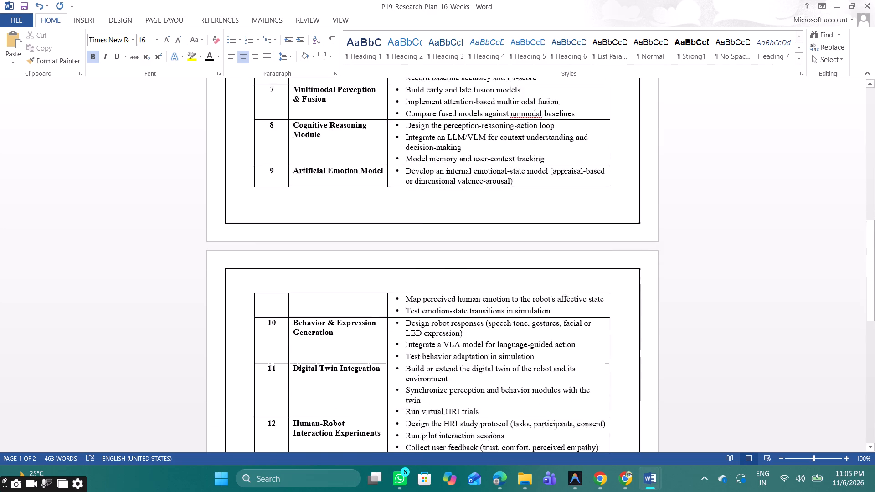
scroll(290, 185, down, 2)
click(271, 260)
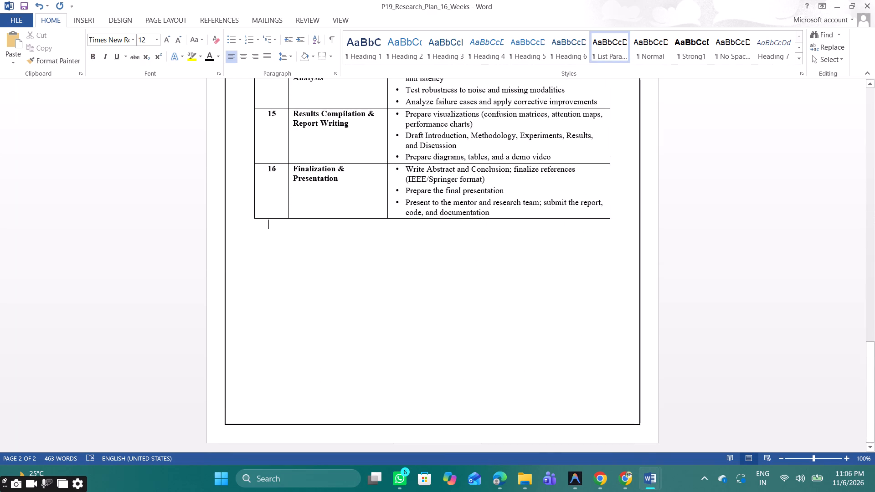
drag(596, 429, 539, 370)
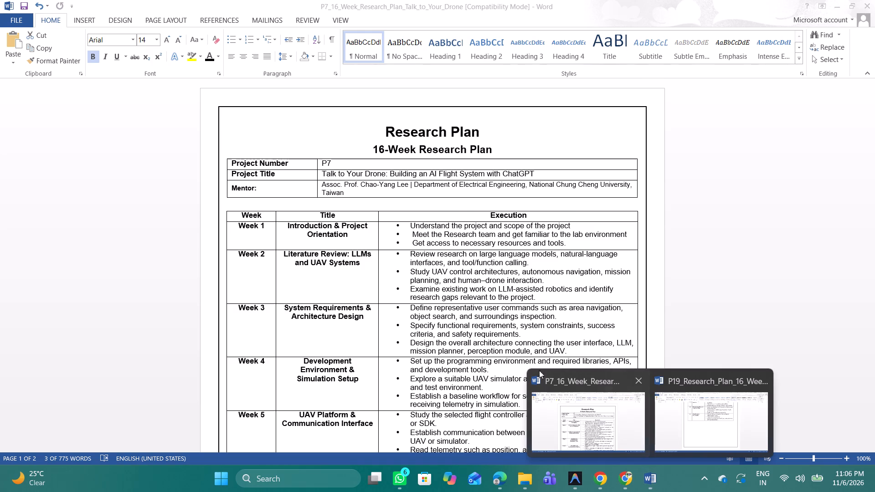
drag(539, 370, 475, 292)
scroll(475, 292, down, 4)
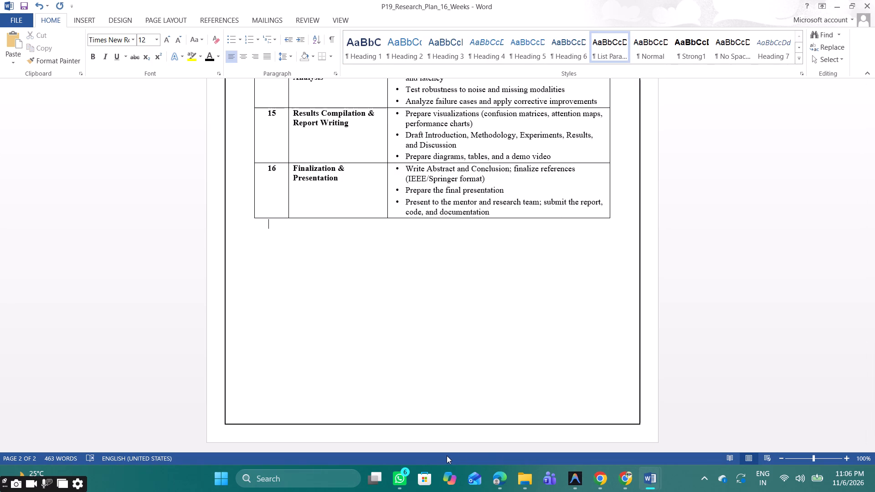
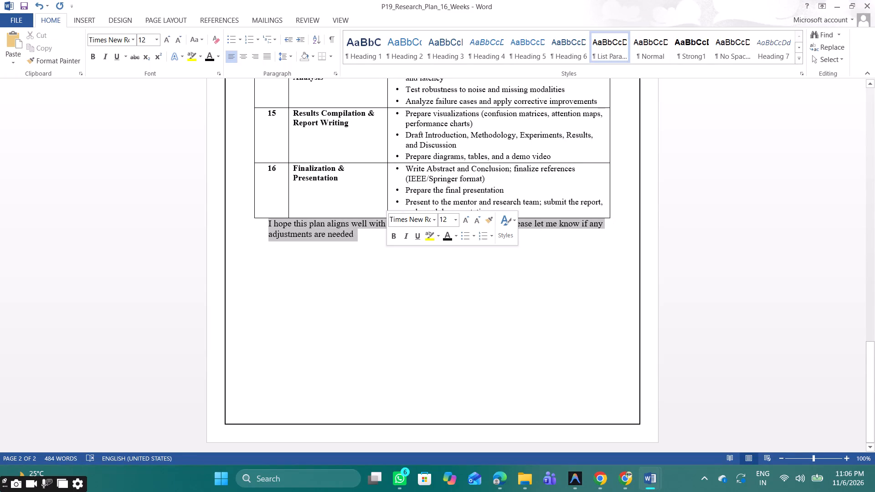
Center and bold the closing sentence below the weekly table.
click(243, 56)
click(93, 52)
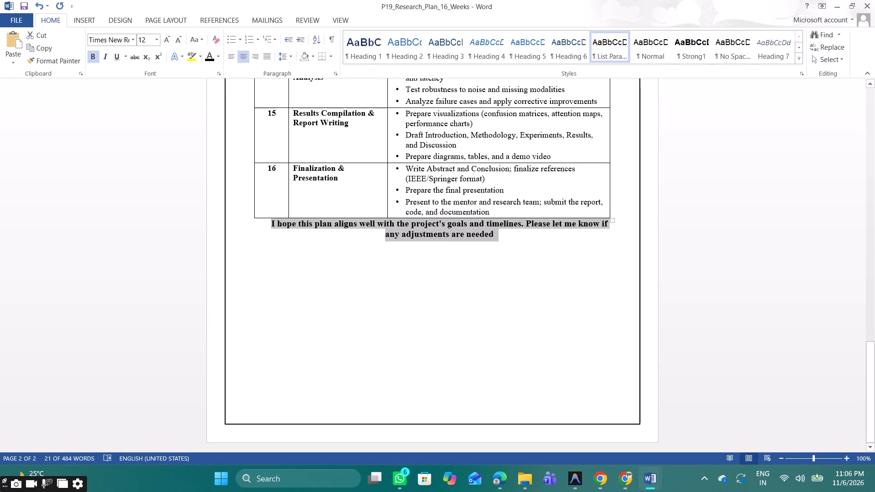
Insert a blank line between the weekly table and the closing sentence.
click(268, 219)
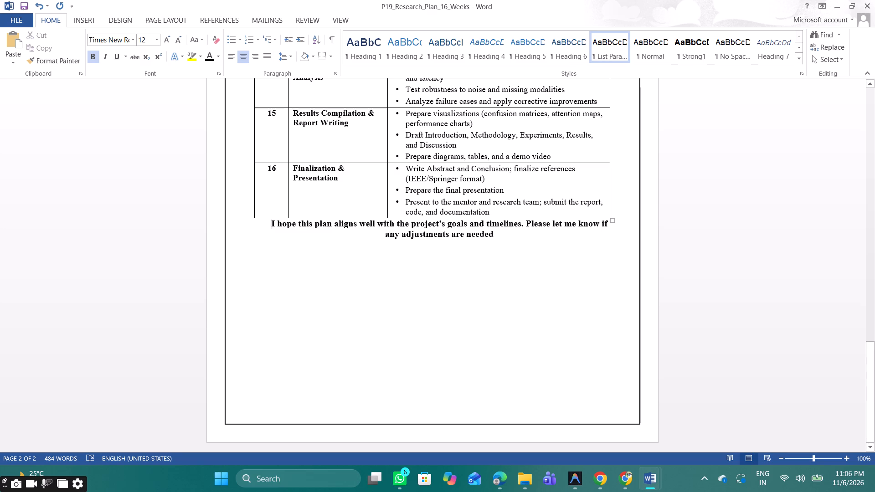
key(Return)
click(144, 254)
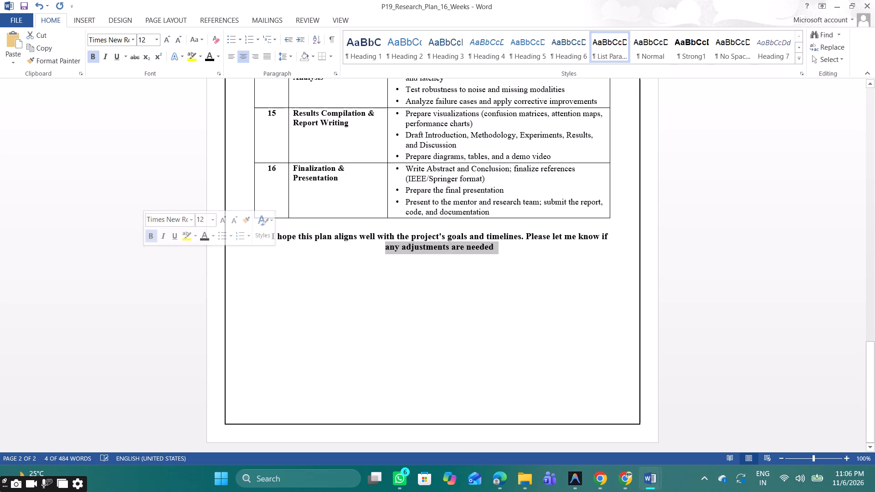
click(294, 267)
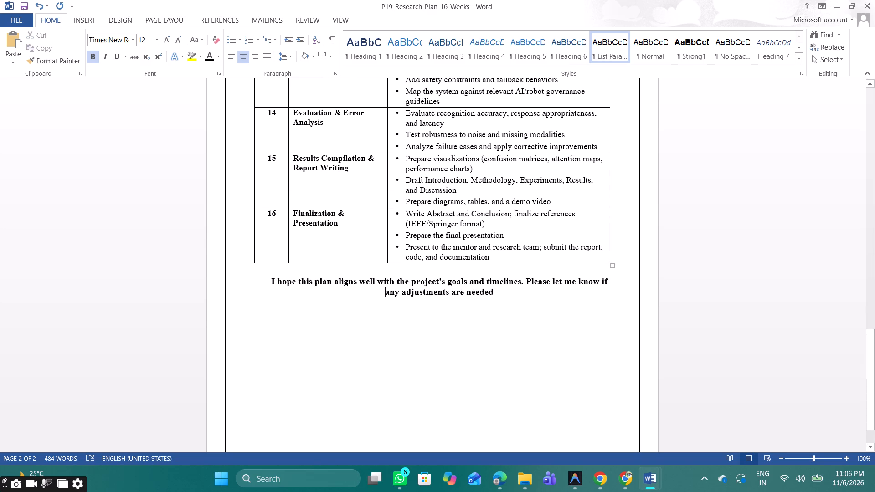
Slightly increase the height of the Week 9 row so the whole row sits on the second page.
scroll(287, 174, up, 2)
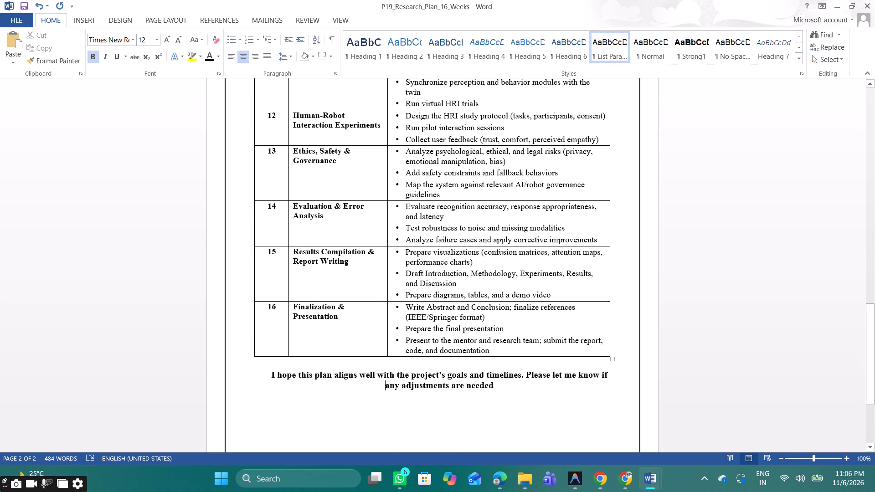
scroll(287, 174, up, 1)
scroll(239, 179, up, 1)
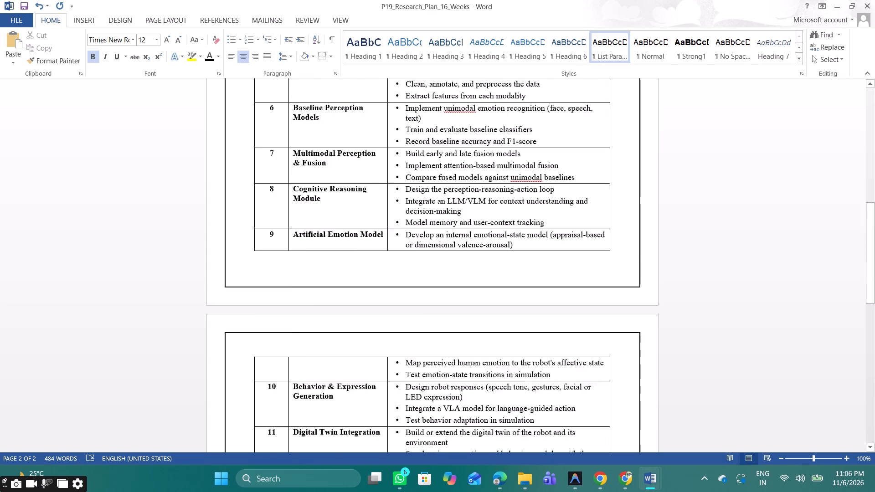
scroll(239, 179, up, 1)
scroll(239, 179, down, 3)
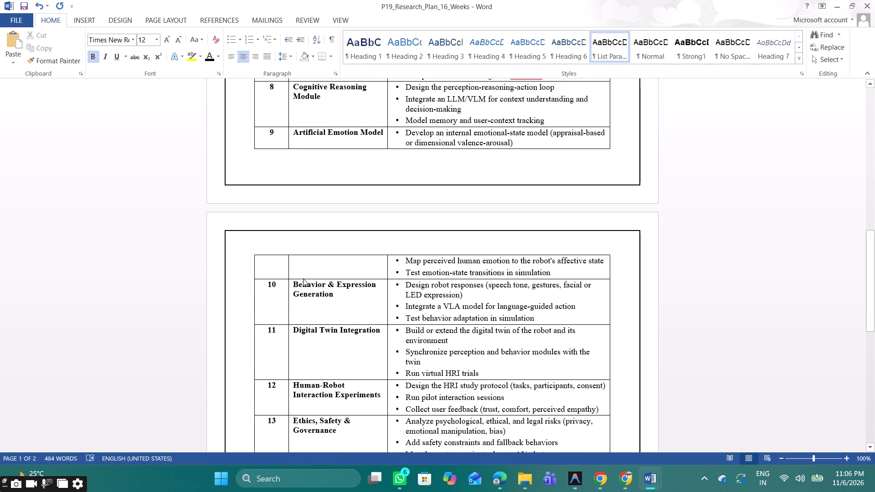
drag(309, 279, 309, 292)
click(176, 272)
Save the P19 research plan document.
scroll(176, 272, up, 1)
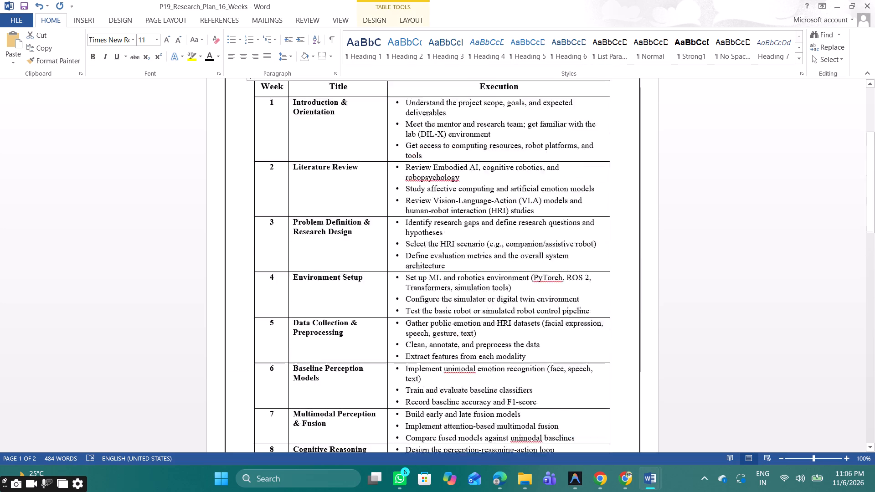
scroll(176, 272, up, 2)
scroll(176, 272, down, 4)
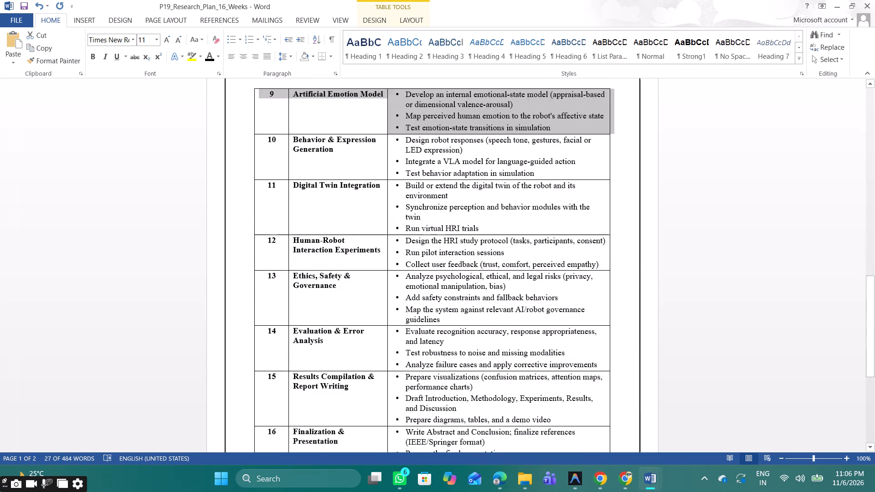
scroll(174, 279, up, 1)
click(152, 225)
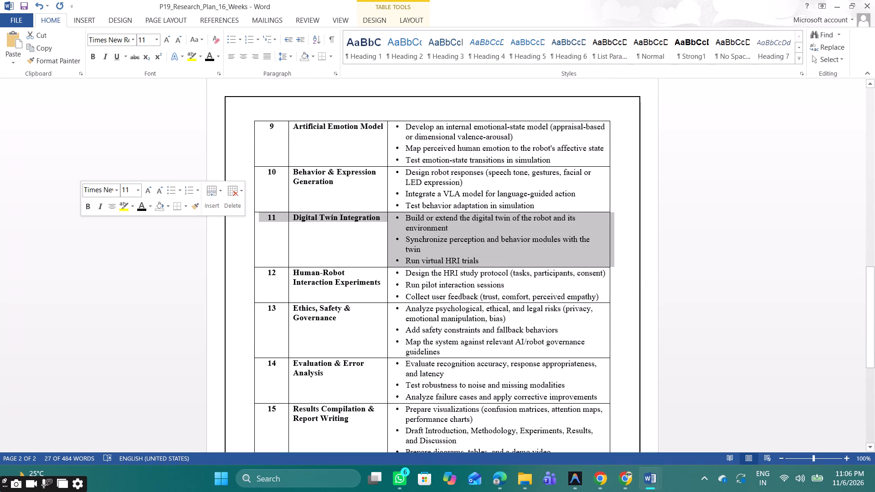
key(ctrl+s)
click(803, 214)
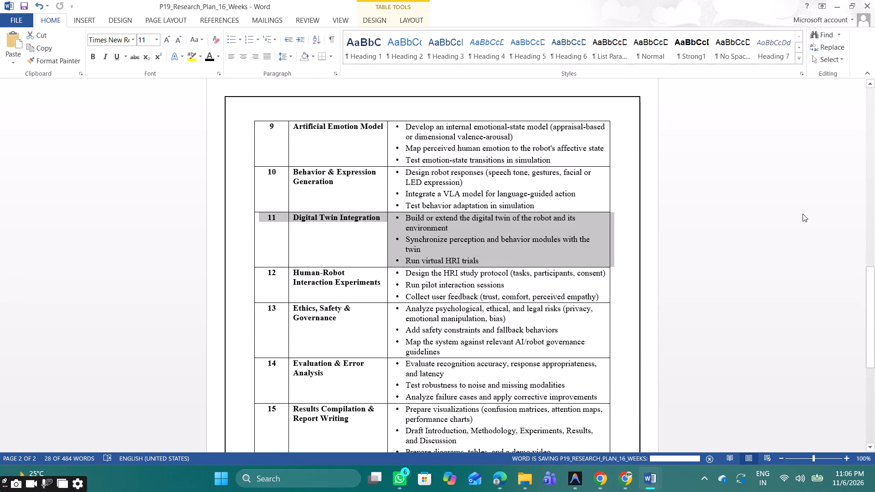
Delete "(DIL-X)" from the lab environment bullet in the Week 1 Execution cell.
scroll(512, 281, up, 15)
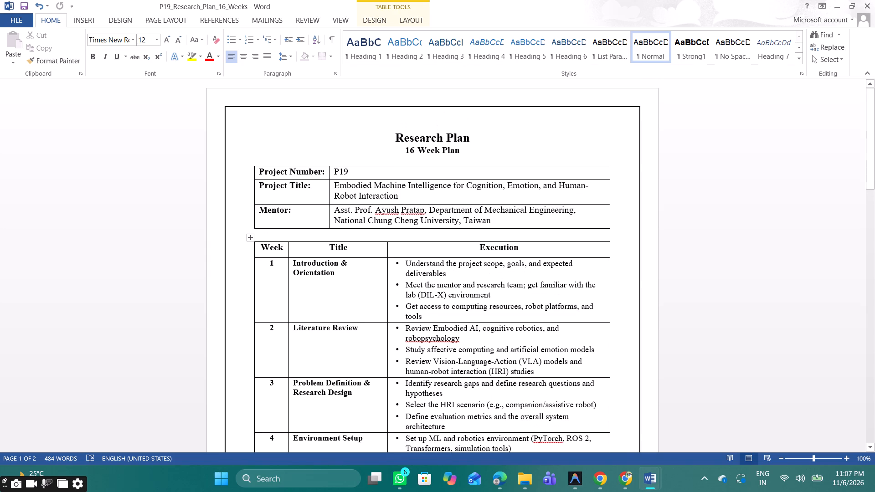
scroll(402, 195, down, 1)
scroll(321, 154, down, 1)
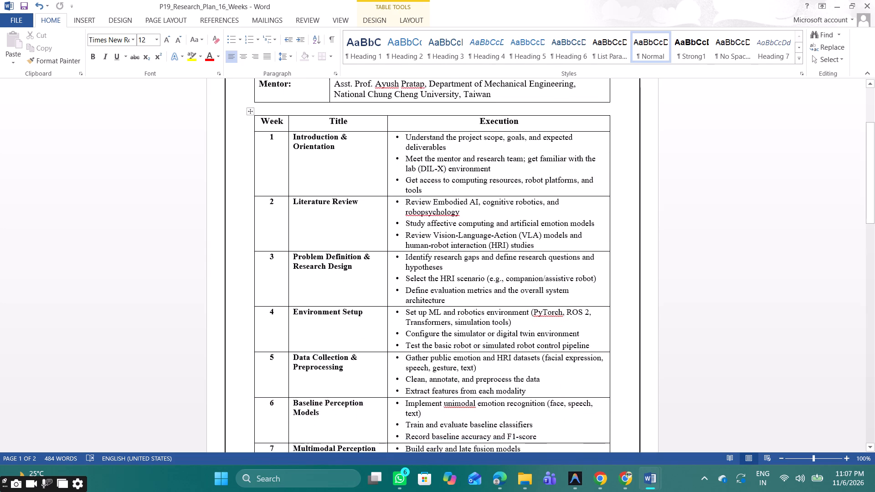
scroll(321, 154, down, 1)
click(447, 113)
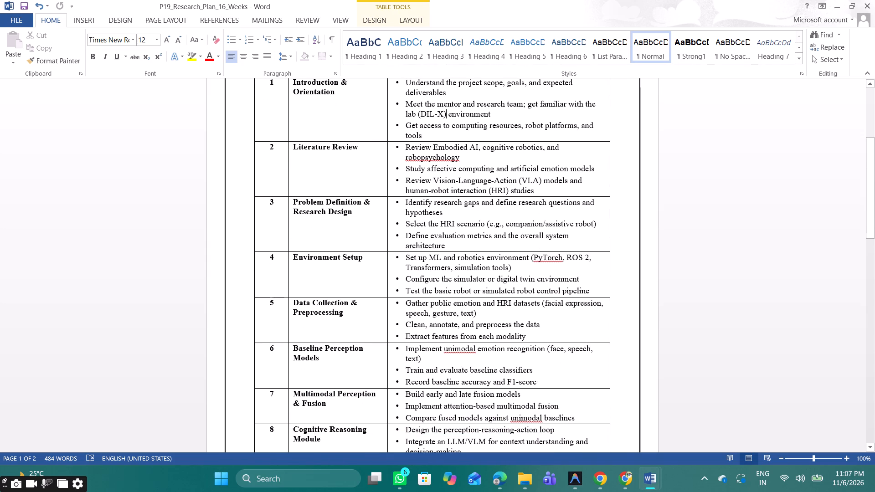
key(BackSpace)
key(BackSpace)
key(BackSpace)
key(BackSpace)
key(BackSpace)
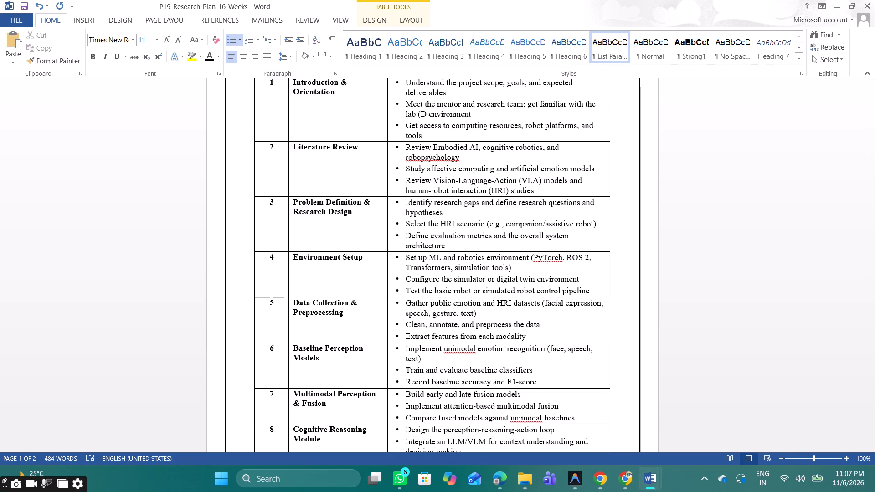
key(BackSpace)
key(BackSpace)
key(BackSpace)
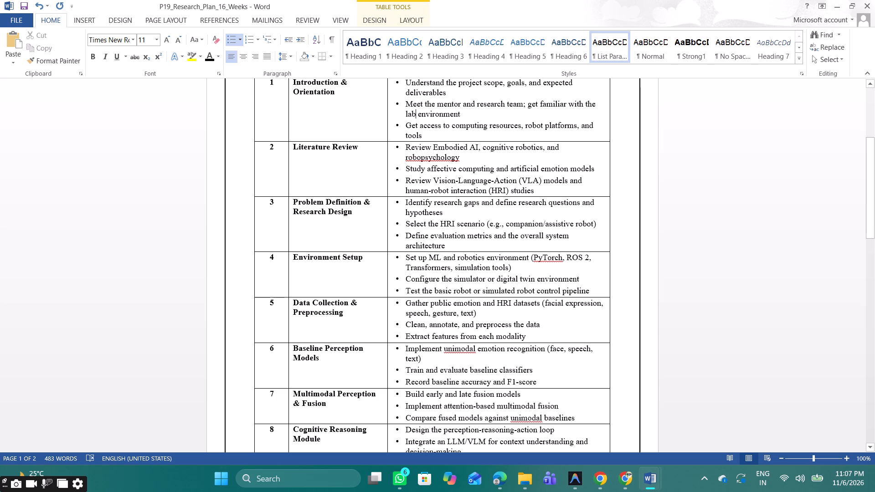
scroll(417, 188, down, 1)
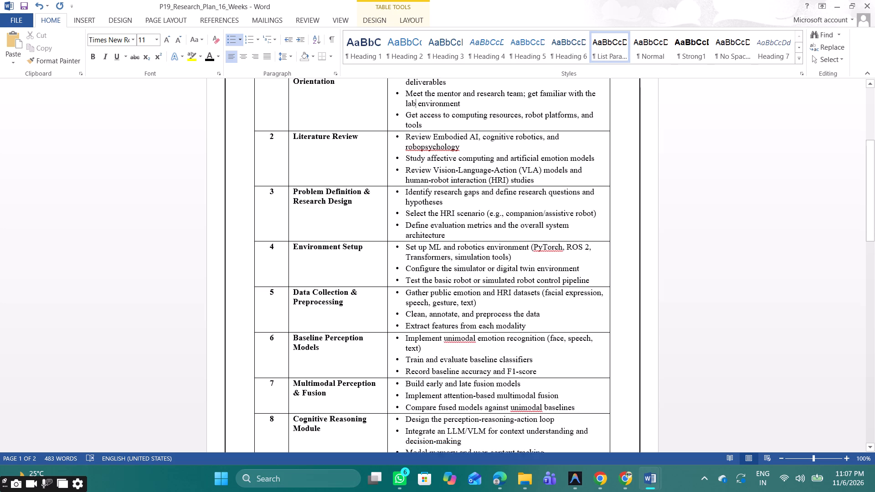
scroll(417, 188, down, 1)
scroll(479, 224, down, 1)
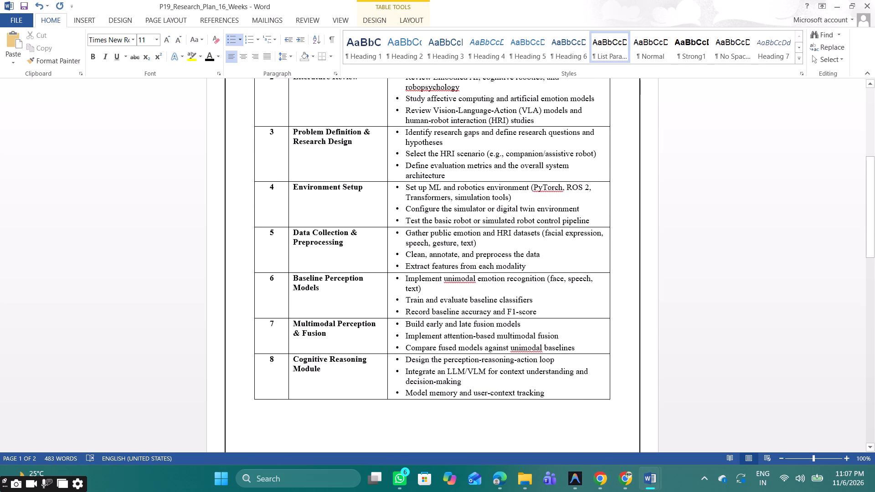
scroll(438, 205, down, 1)
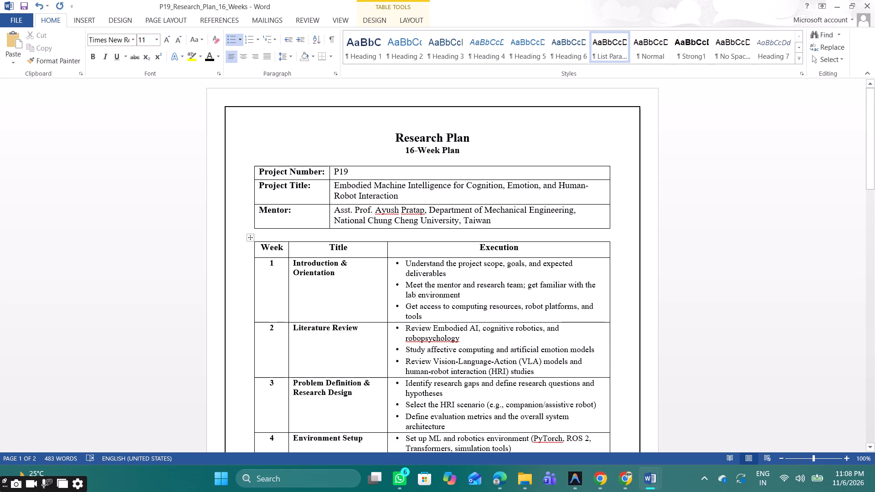
click(526, 284)
key(BackSpace)
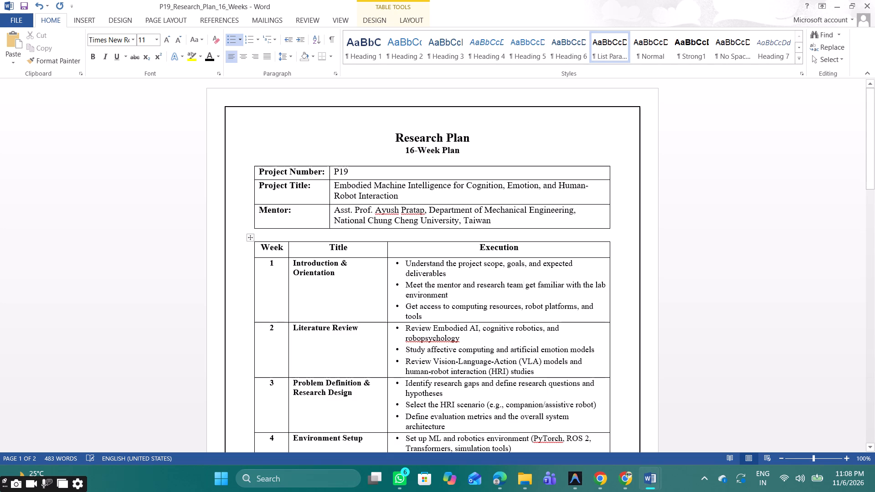
key(comma)
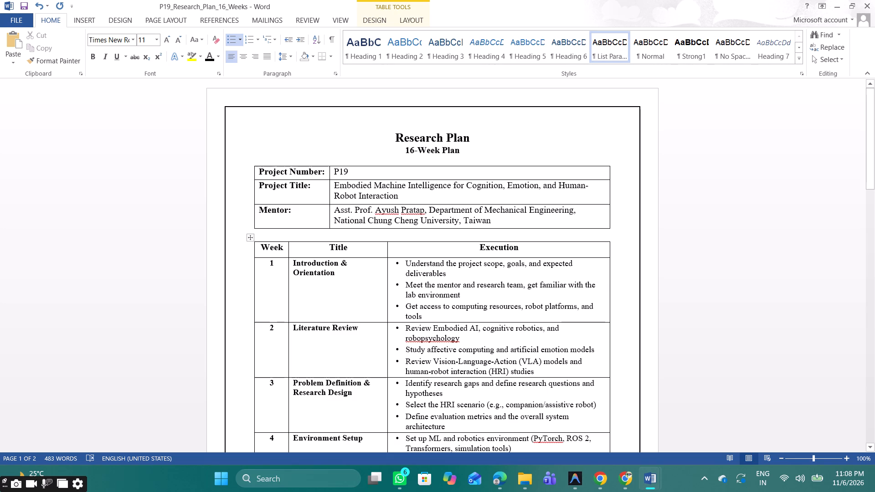
click(464, 289)
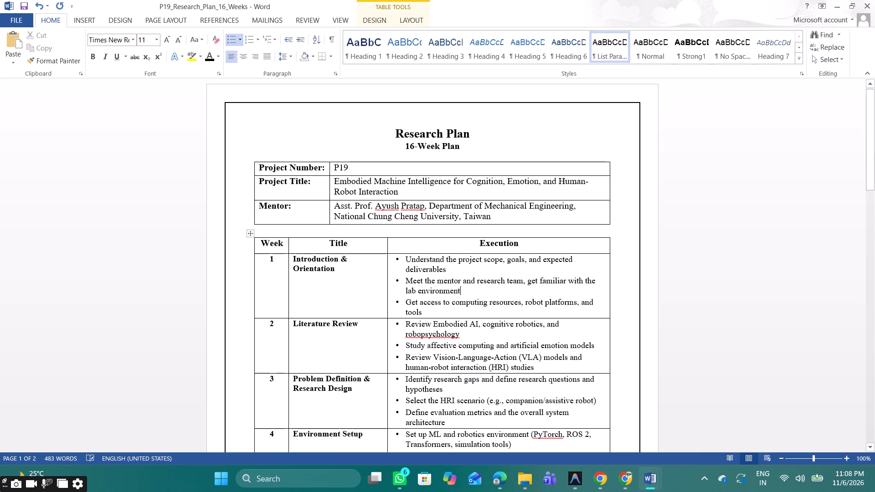
Proofread the weekly table from Week 1 through Week 16 and the closing note beneath it.
scroll(464, 289, down, 1)
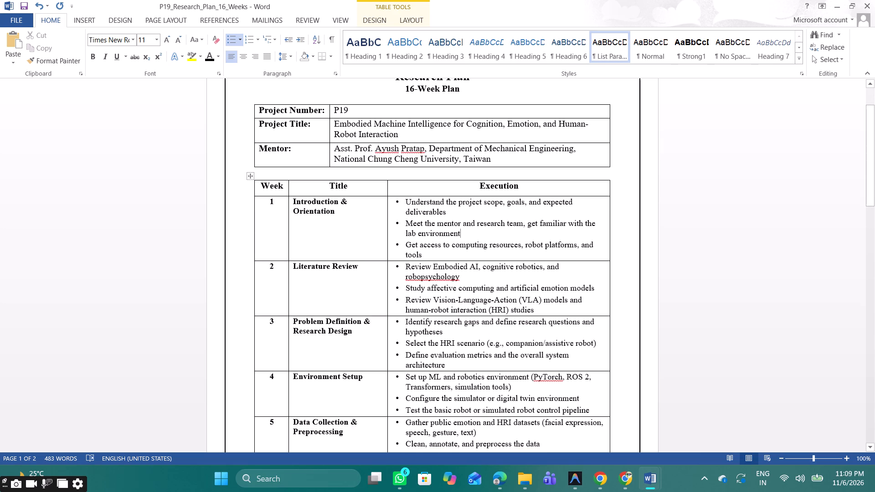
scroll(431, 297, right, 1)
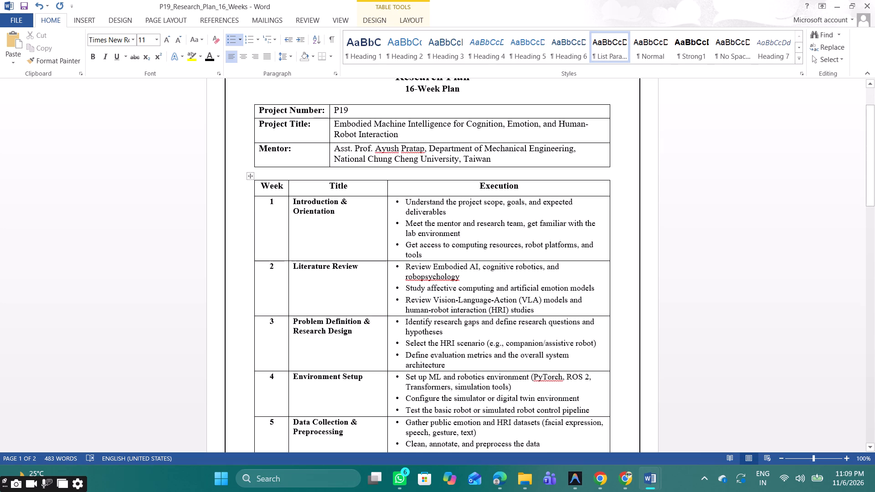
scroll(433, 296, right, 1)
scroll(426, 327, down, 1)
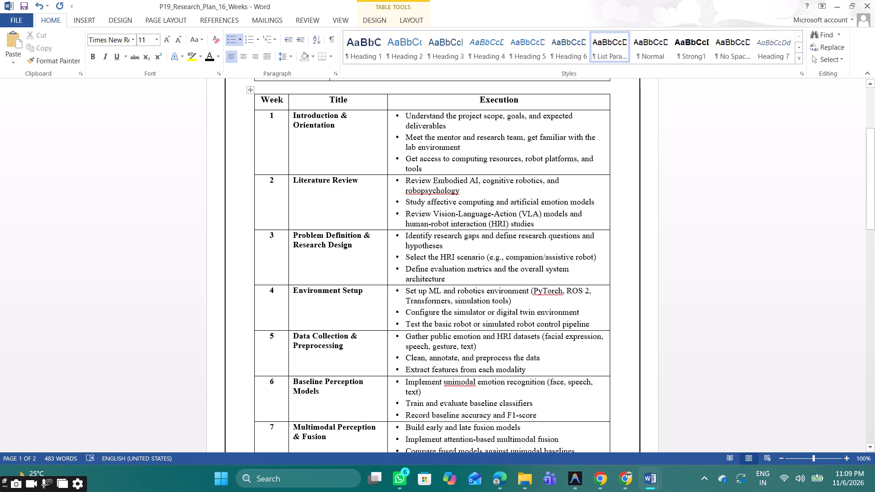
scroll(395, 299, down, 1)
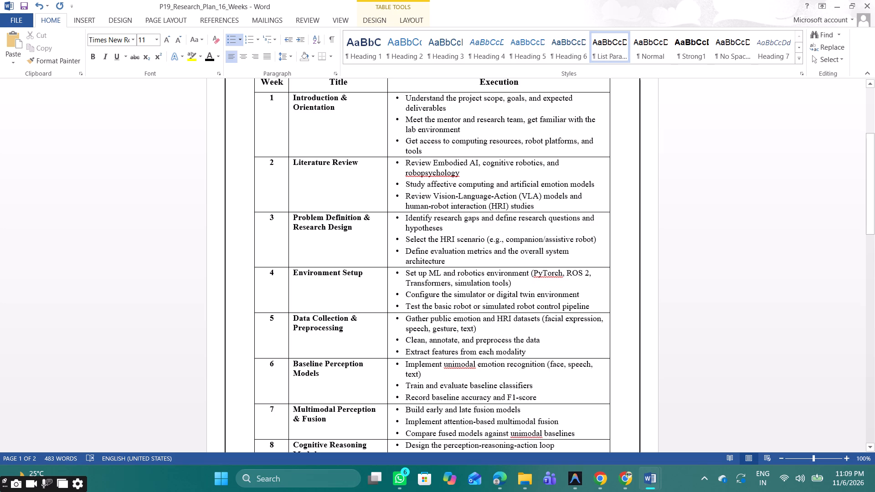
scroll(412, 285, down, 1)
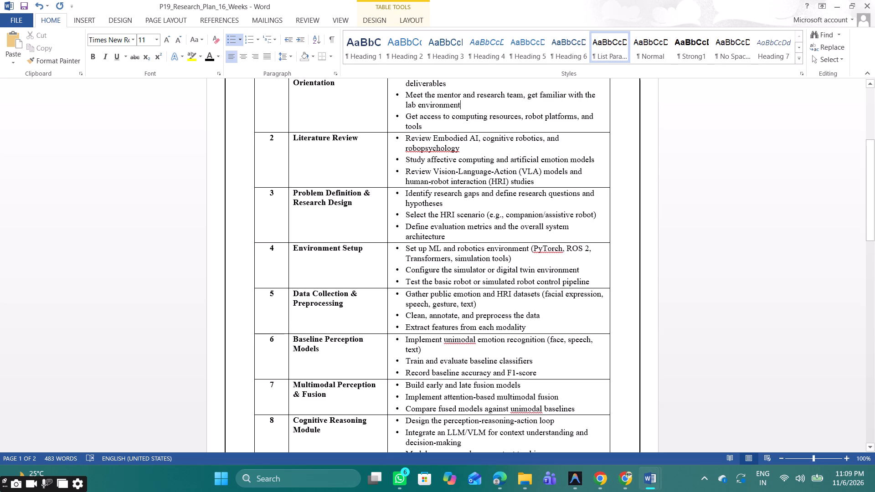
scroll(519, 292, down, 1)
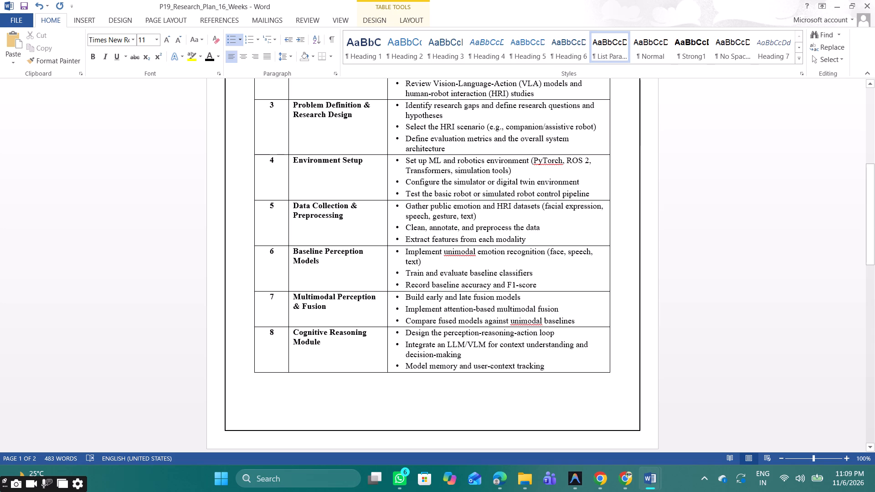
scroll(396, 361, down, 1)
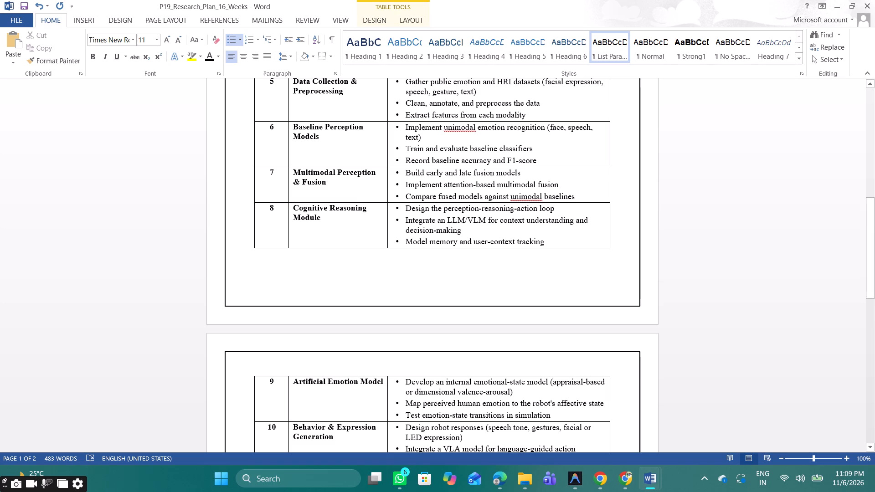
scroll(456, 261, down, 1)
scroll(414, 287, down, 1)
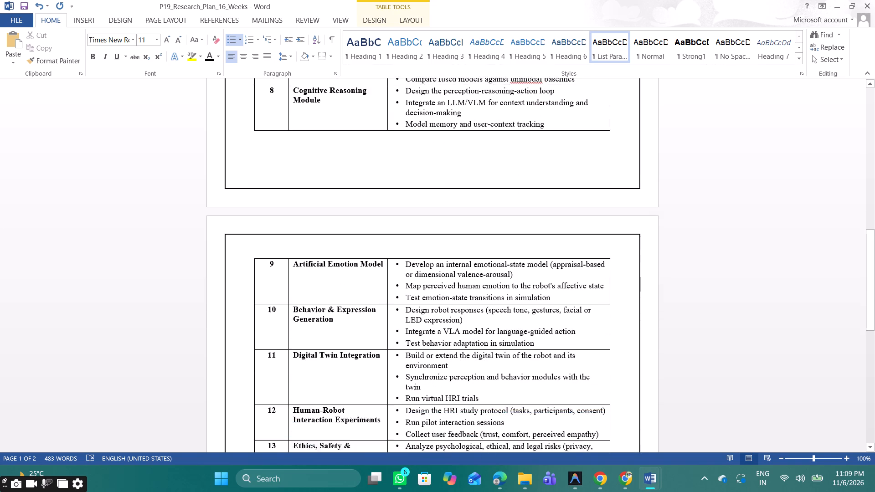
scroll(414, 287, down, 1)
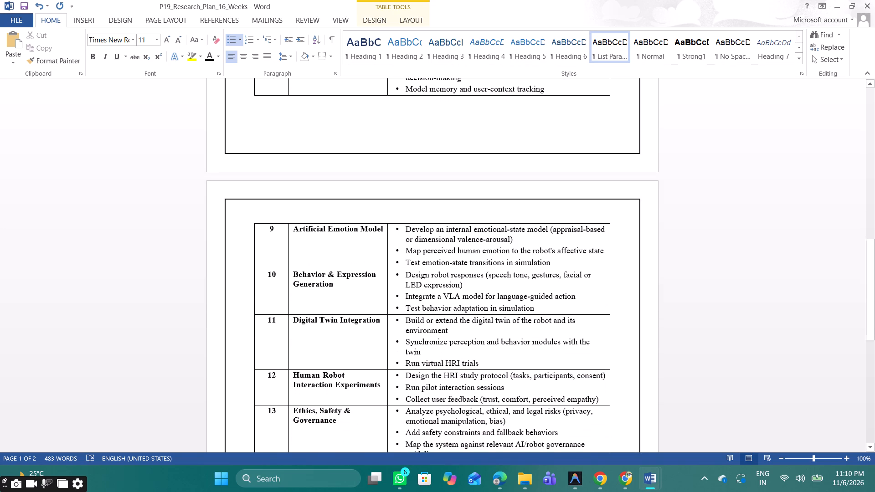
scroll(399, 269, down, 1)
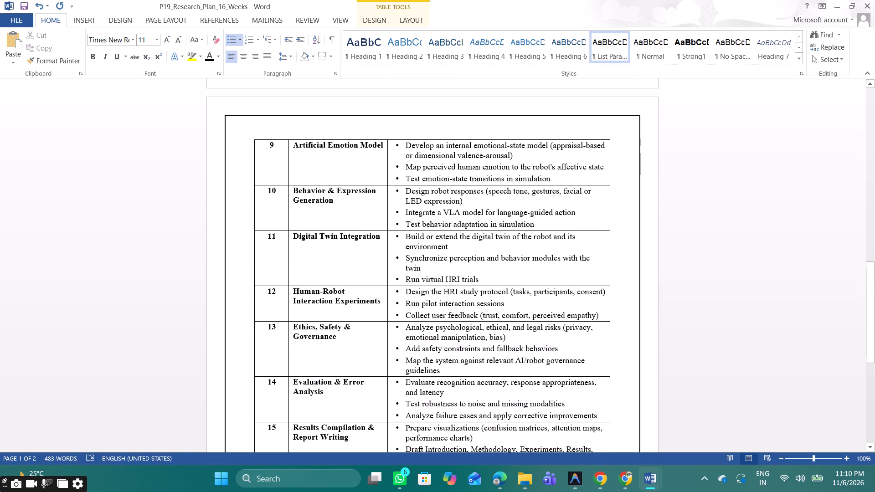
scroll(319, 211, down, 1)
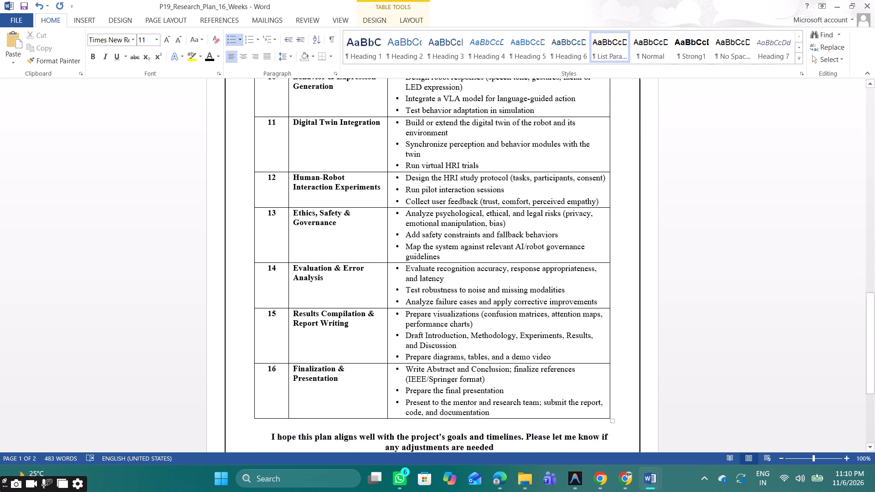
scroll(319, 211, down, 1)
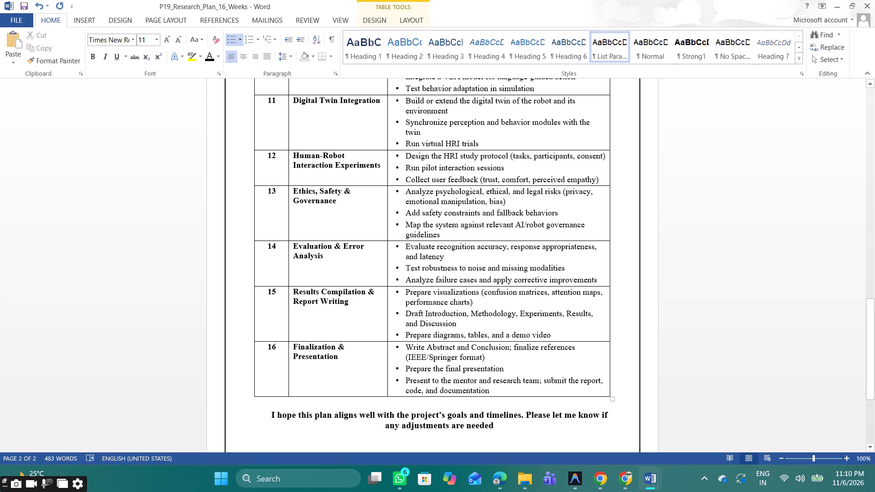
scroll(446, 355, up, 1)
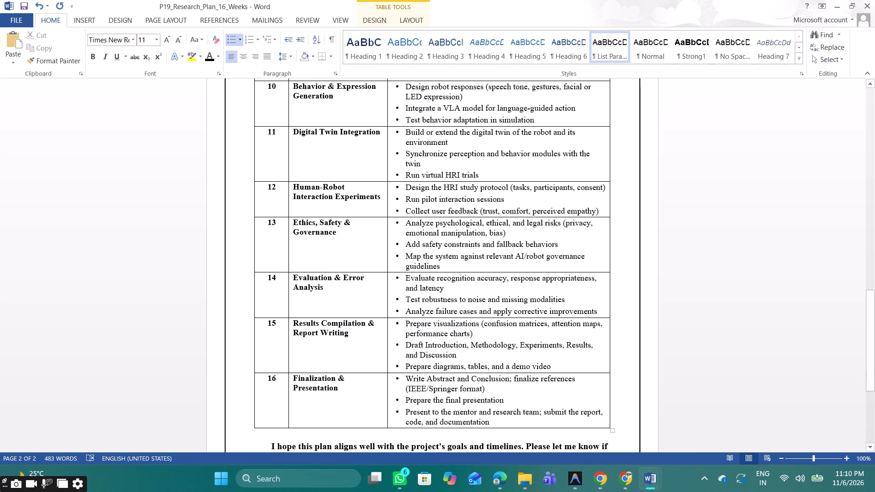
scroll(446, 355, up, 2)
scroll(387, 361, down, 1)
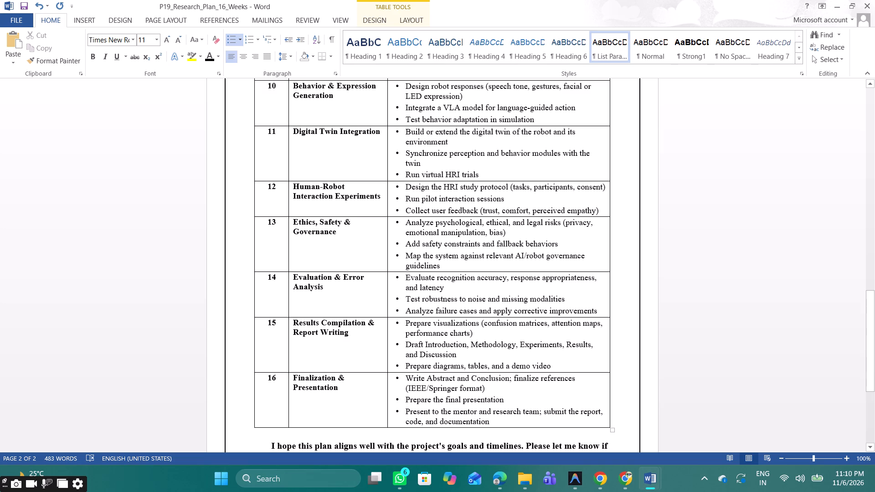
scroll(387, 361, down, 1)
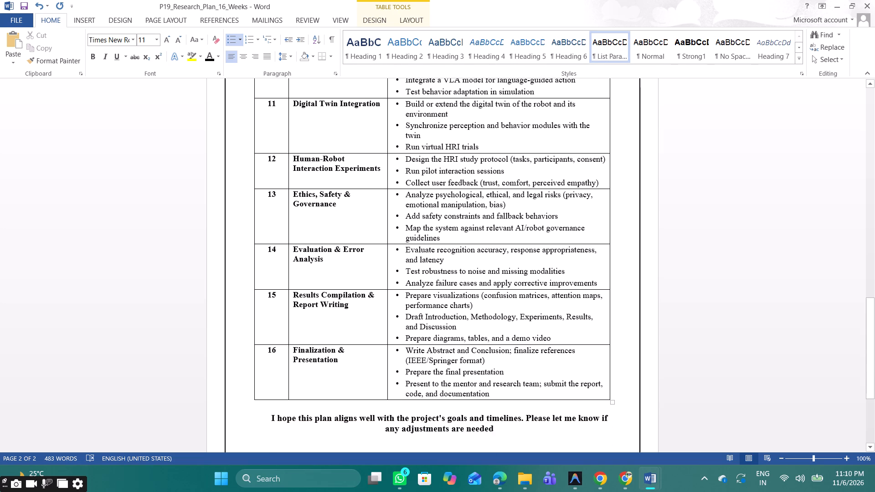
Place the cursor after "P19" in the Project Number cell of the project details table.
scroll(427, 330, up, 10)
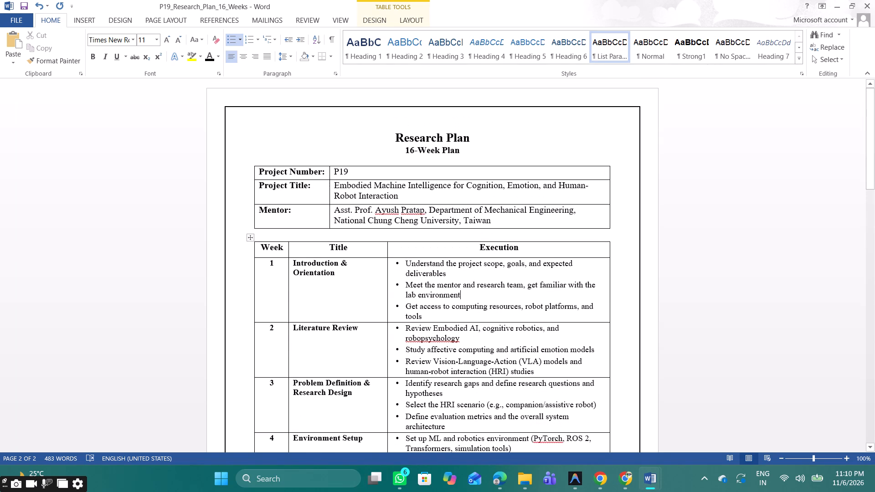
click(347, 172)
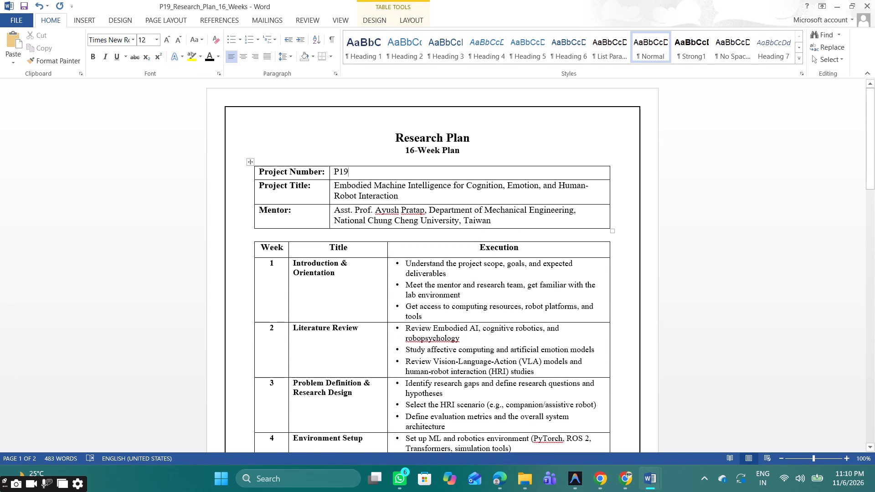
Save the P19 research plan document.
key(ctrl+s)
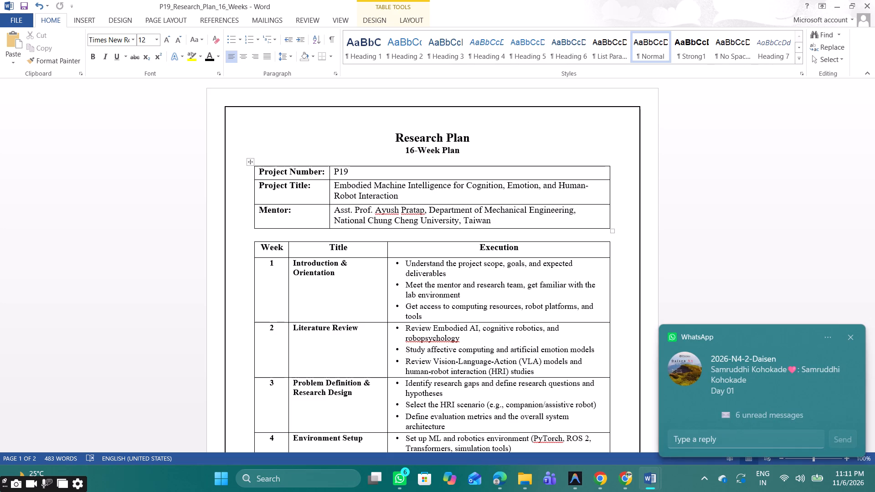
key(ctrl+s)
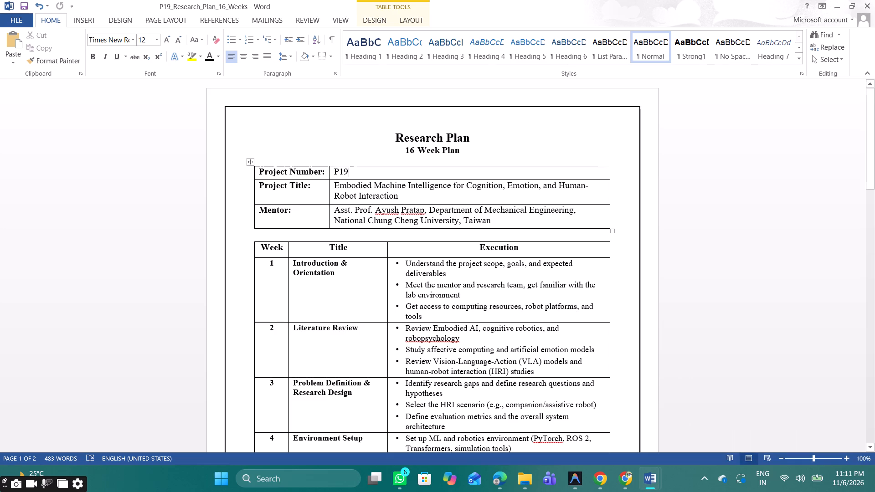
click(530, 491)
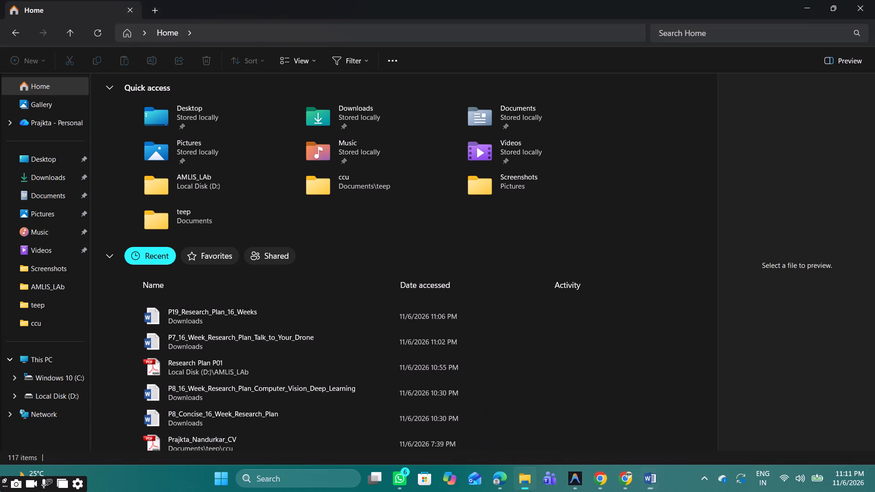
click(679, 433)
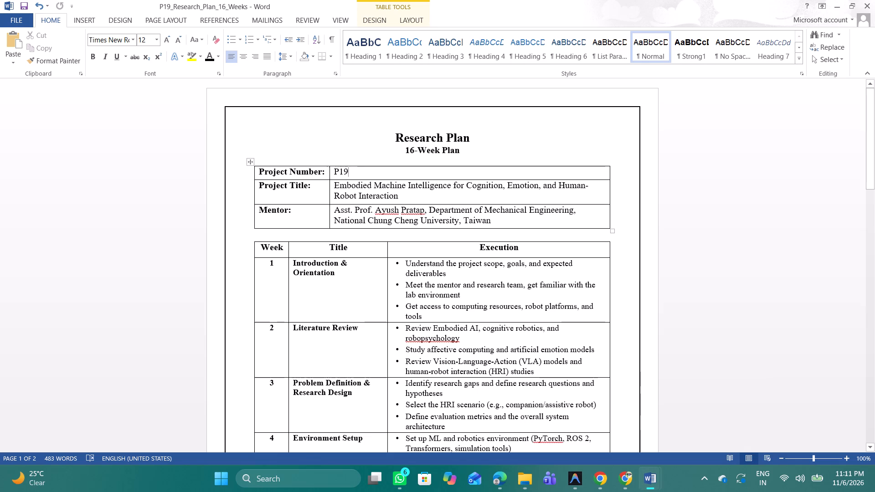
Look over the saved research plan from the project details table through Week 16 and the closing note.
scroll(585, 300, down, 1)
scroll(585, 300, up, 1)
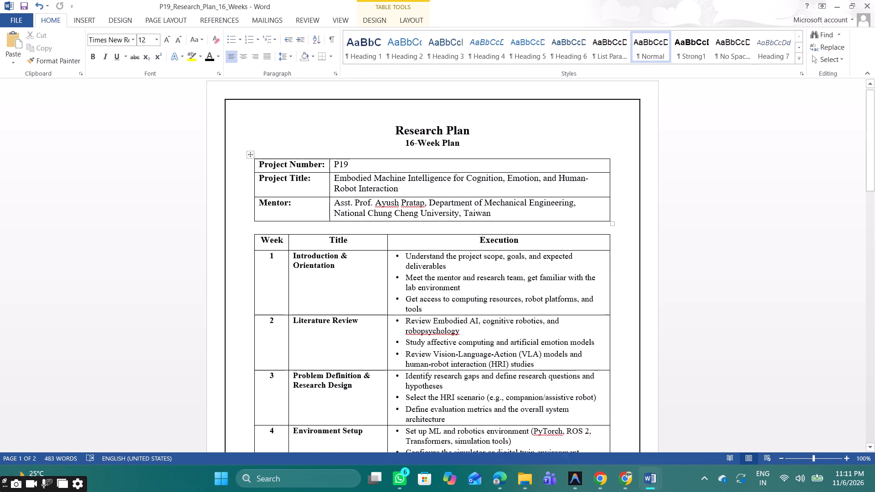
scroll(516, 246, down, 2)
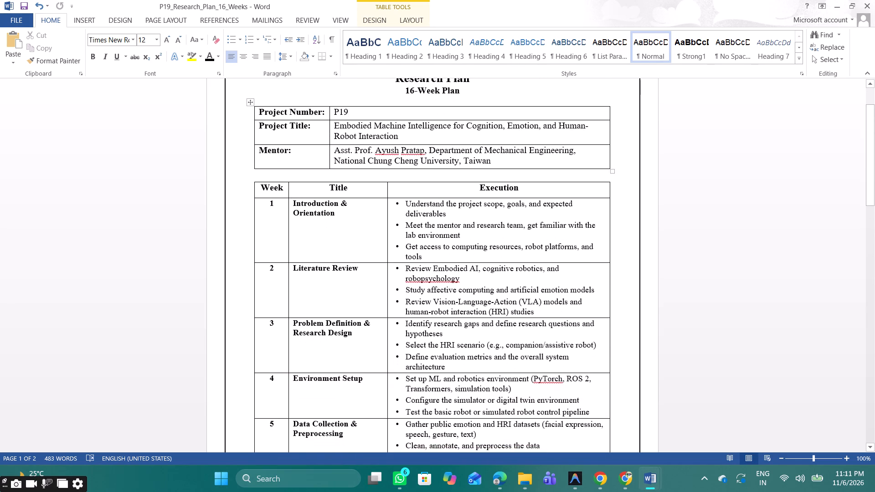
scroll(516, 246, down, 2)
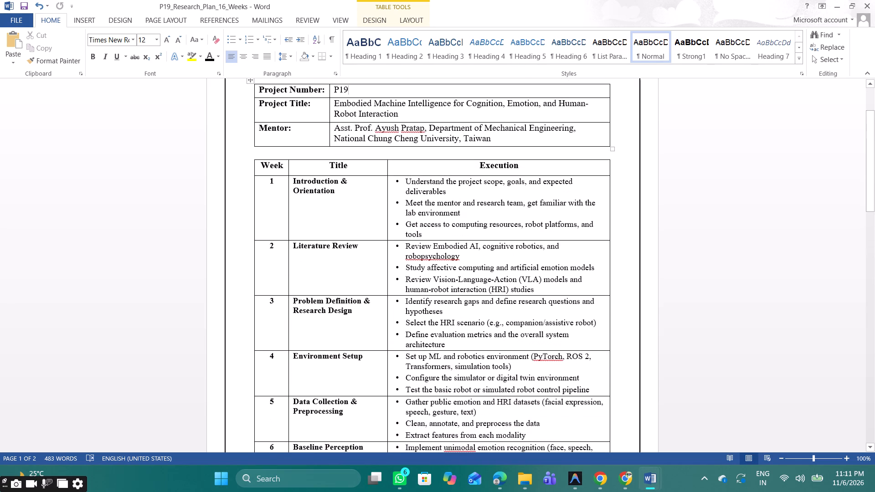
scroll(516, 246, down, 2)
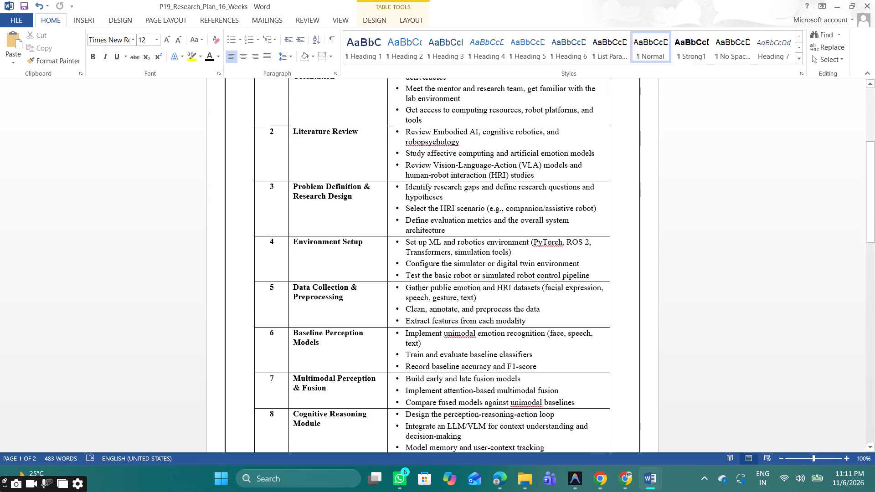
scroll(516, 246, down, 2)
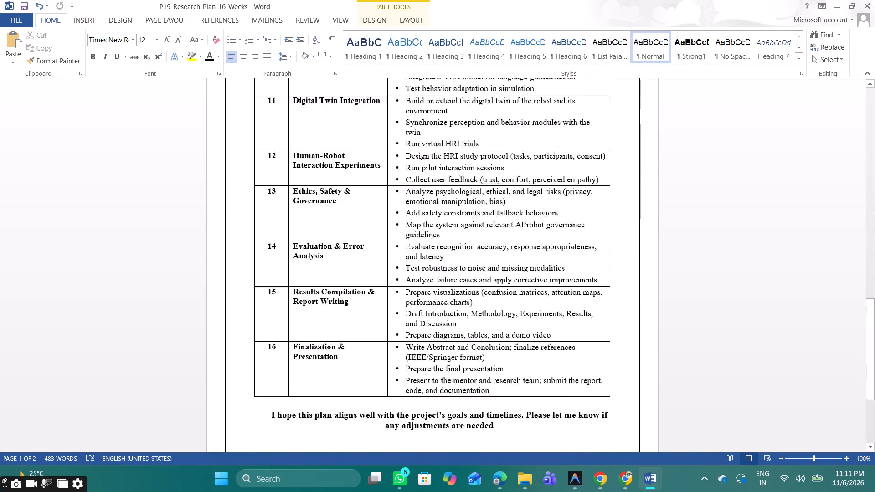